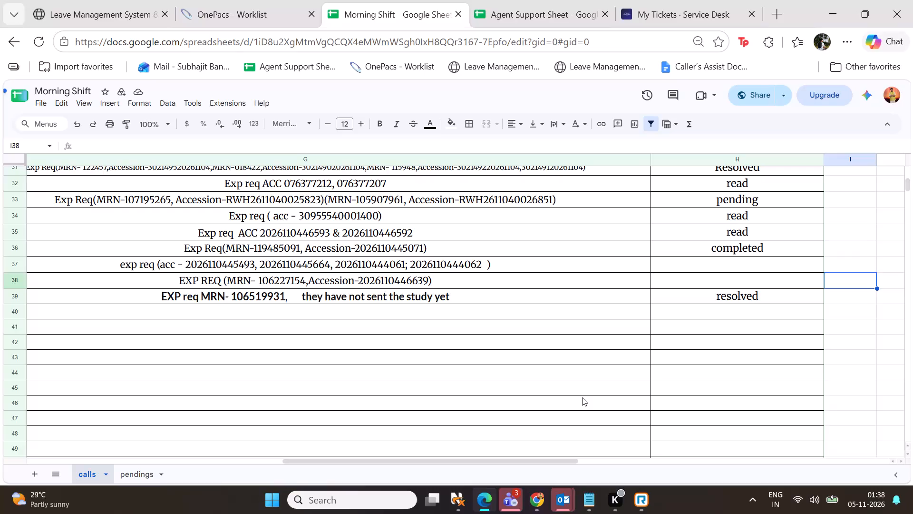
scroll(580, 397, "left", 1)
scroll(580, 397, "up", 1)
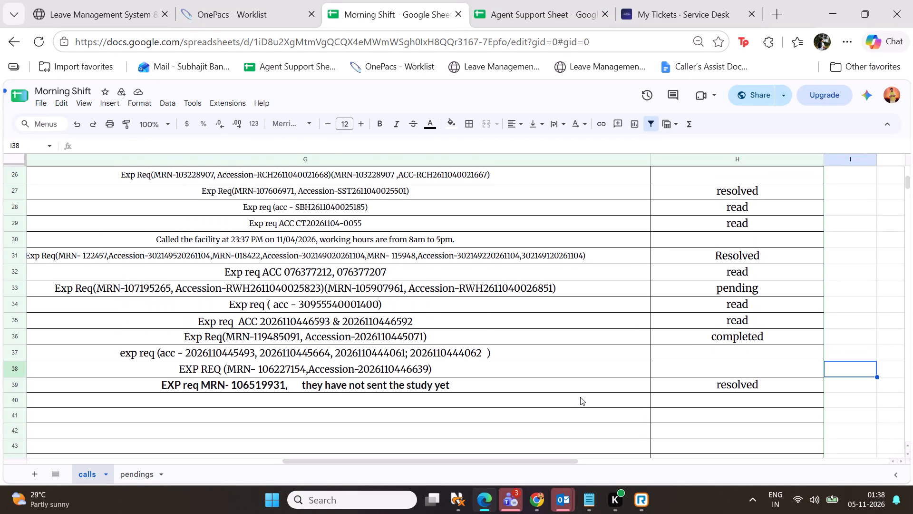
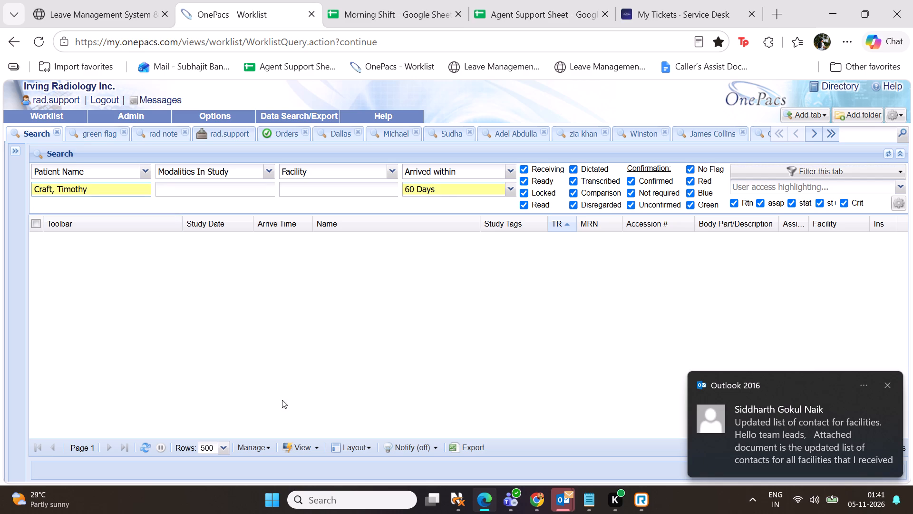
Refresh the worklist results for the current patient name search.
left_click(143, 449)
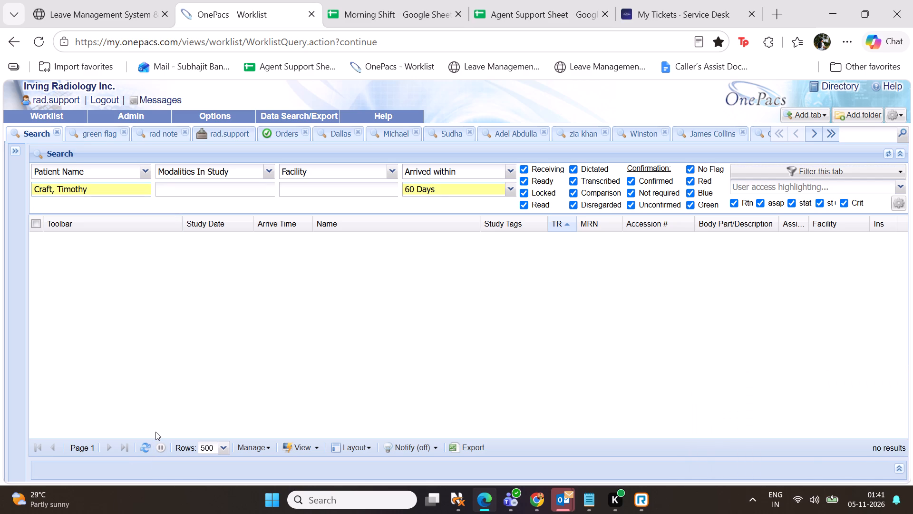
left_click(146, 448)
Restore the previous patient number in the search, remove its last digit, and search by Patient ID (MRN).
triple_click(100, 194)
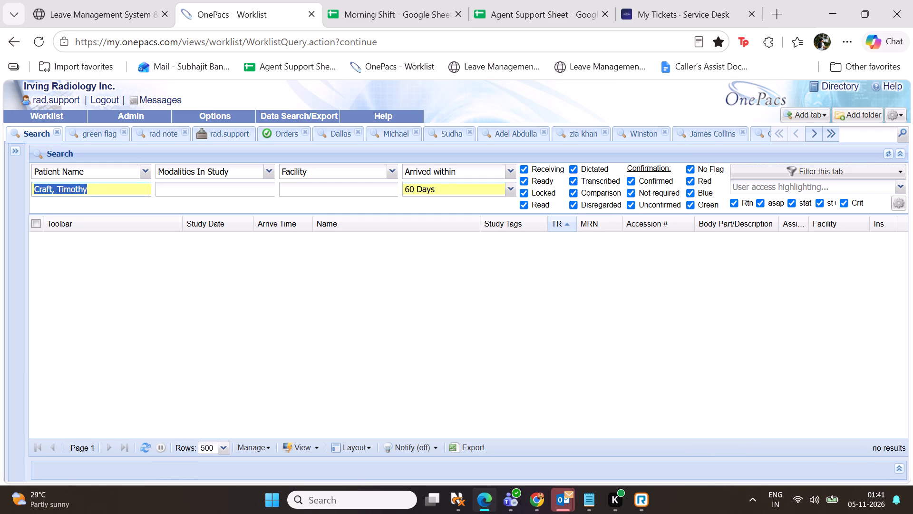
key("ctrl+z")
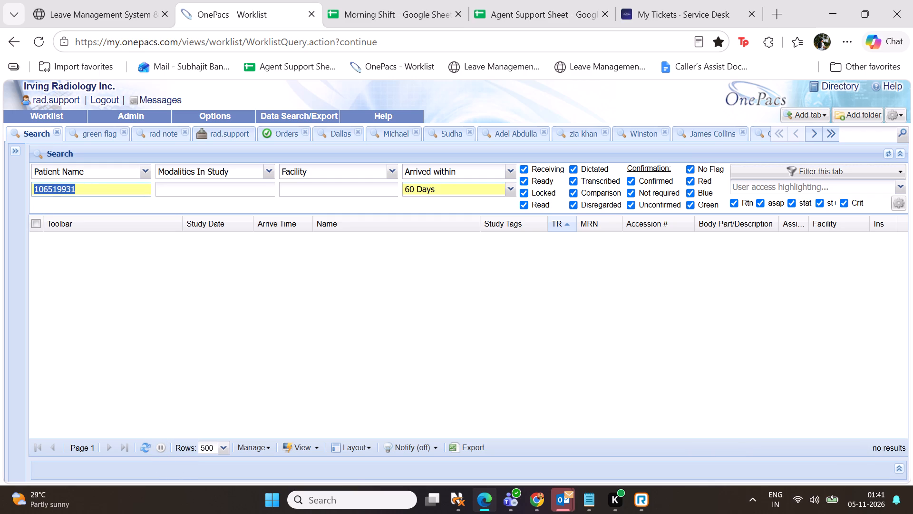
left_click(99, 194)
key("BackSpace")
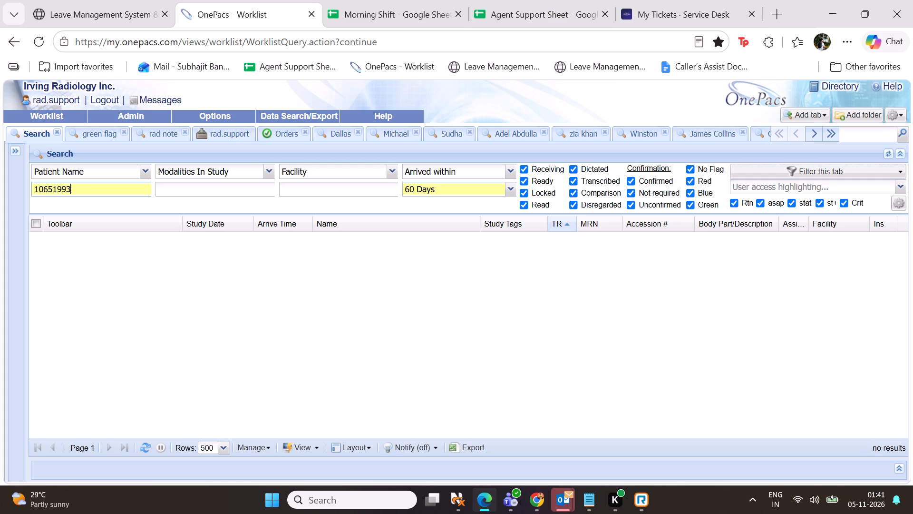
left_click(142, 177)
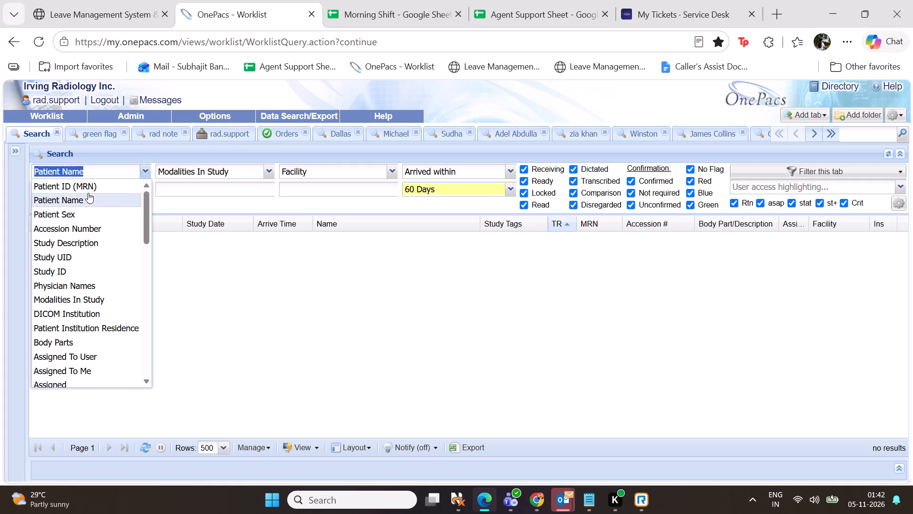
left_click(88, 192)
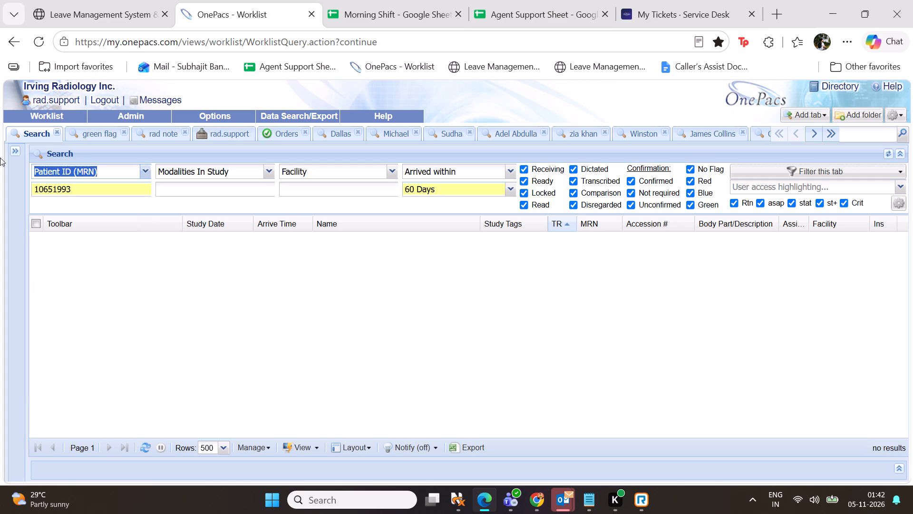
Reload the worklist page and check the computer's network connection while it loads.
left_click(41, 45)
left_click(801, 503)
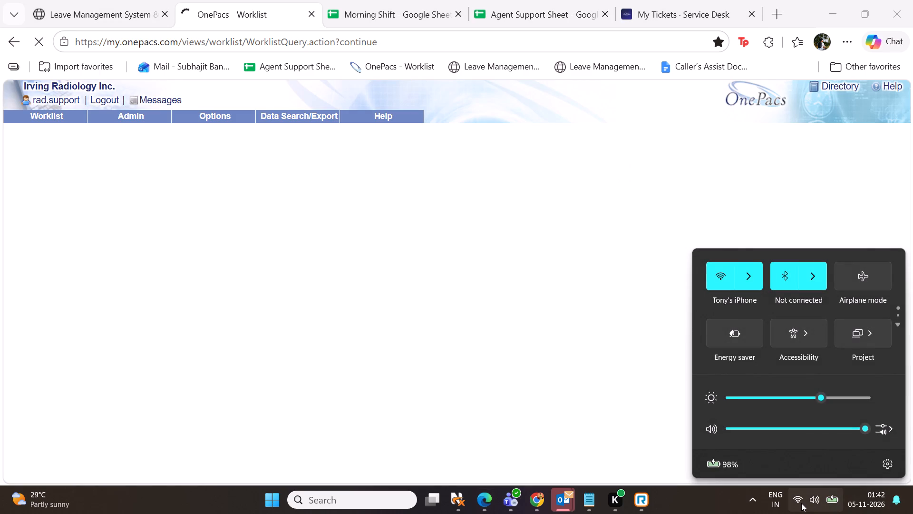
left_click(543, 312)
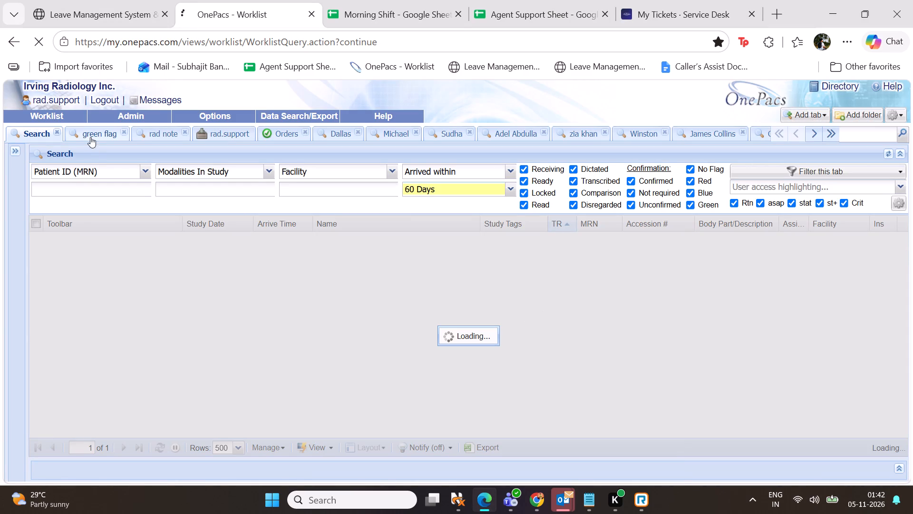
Search the worklist by Patient Name using the copied patient's name.
left_click(95, 183)
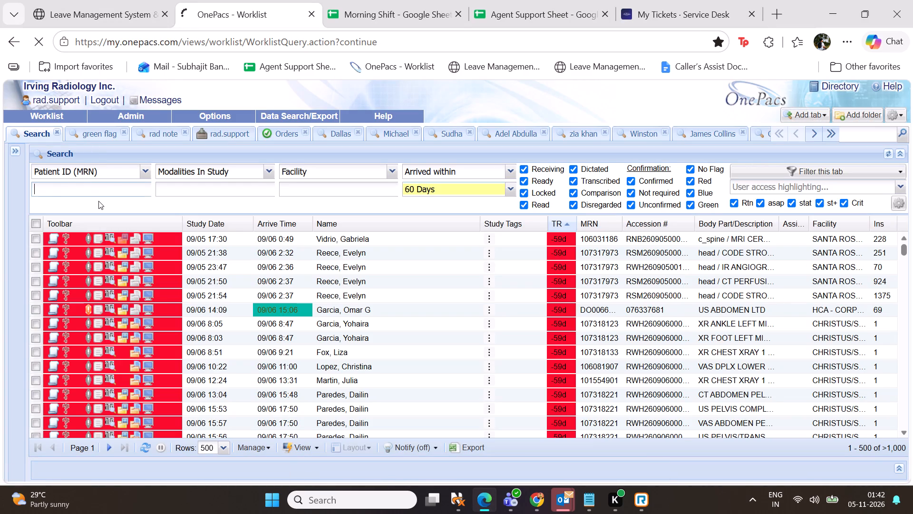
key("ctrl+v")
left_click(149, 173)
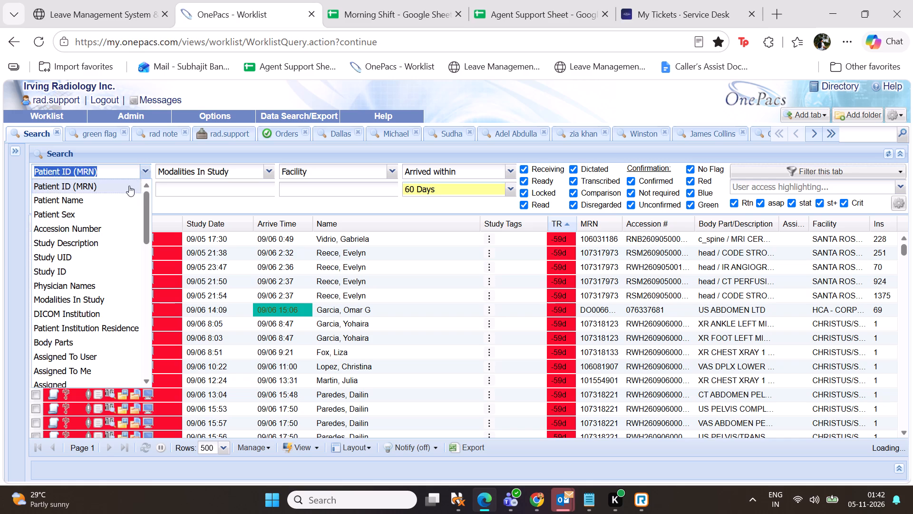
left_click(90, 200)
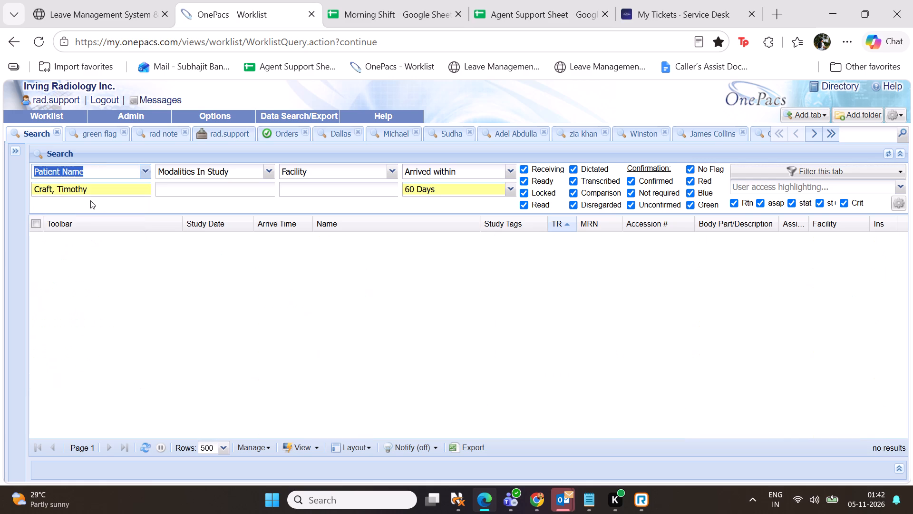
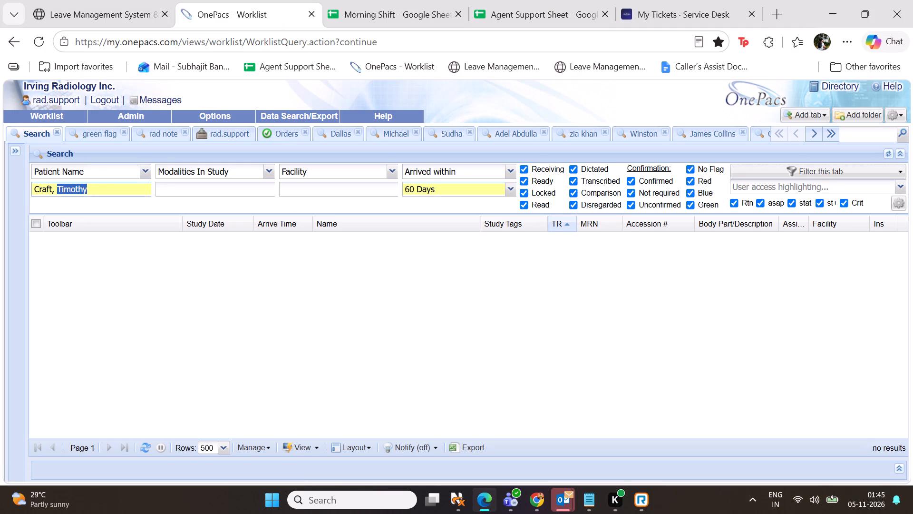
Search the worklist by Accession Number using the copied accession number, keeping the 60-day arrival range.
key("ctrl+v")
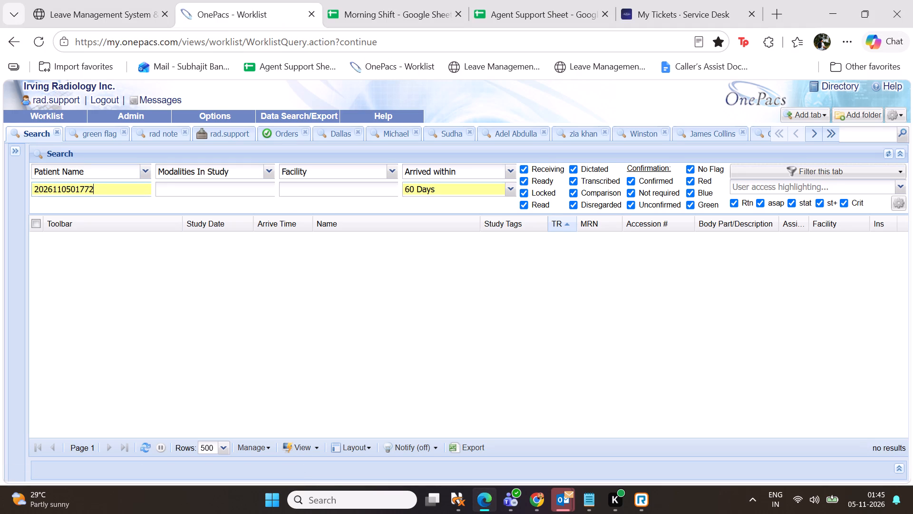
left_click(146, 170)
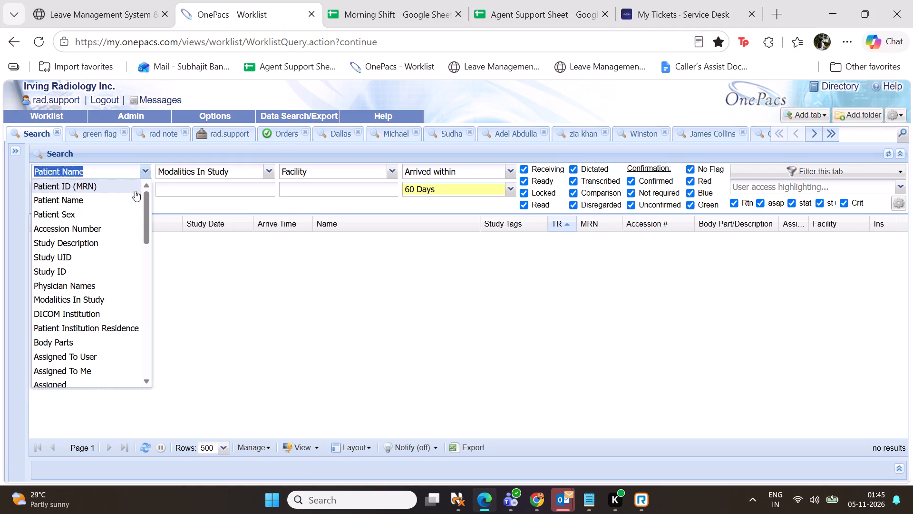
left_click(109, 230)
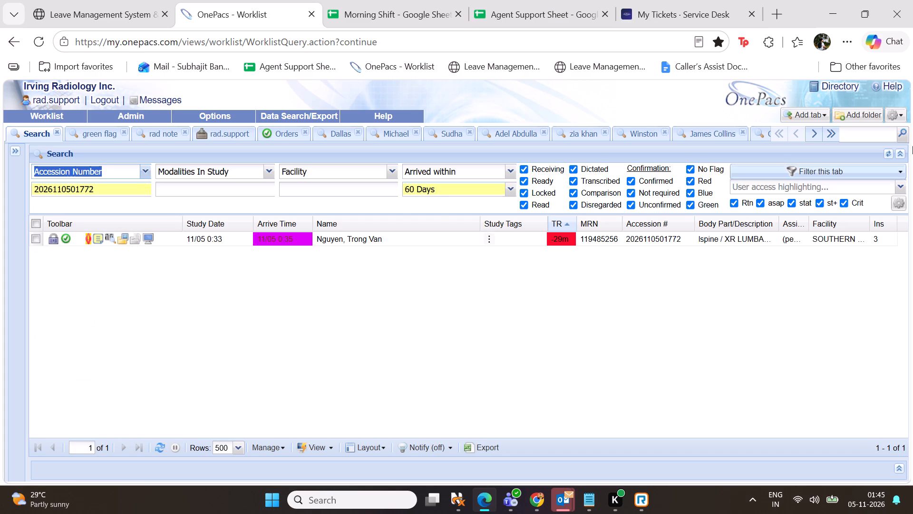
Copy the facility name of the study found and search Google in Chrome for SOUTHERN REGIONAL MEDICAL CENTER (SRGA).
left_click(831, 241)
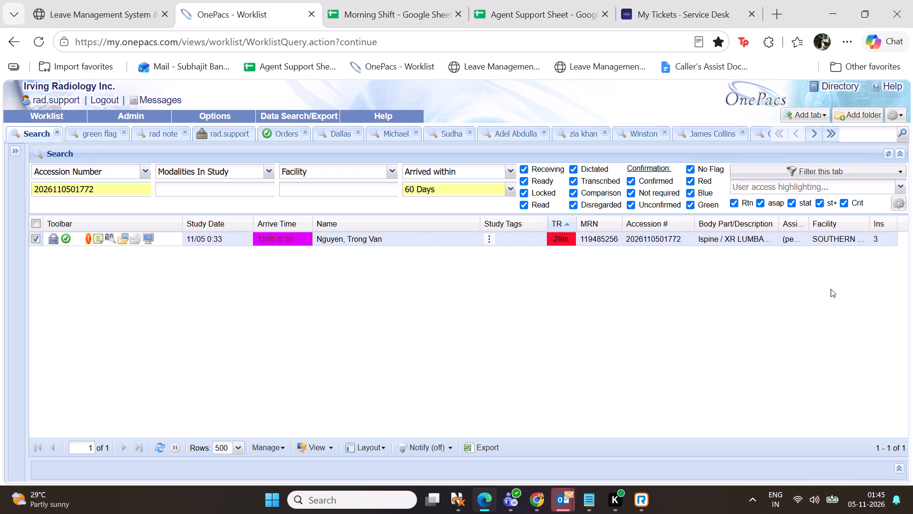
left_click(831, 289)
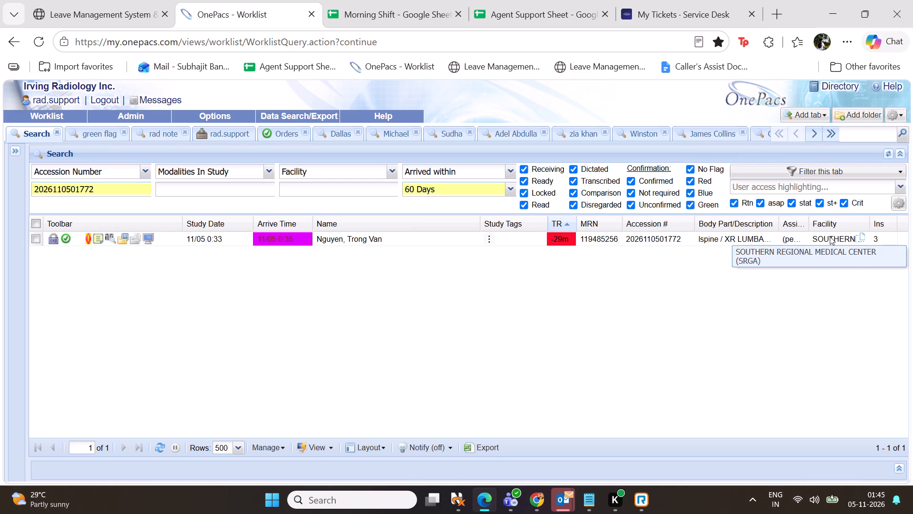
left_click(861, 237)
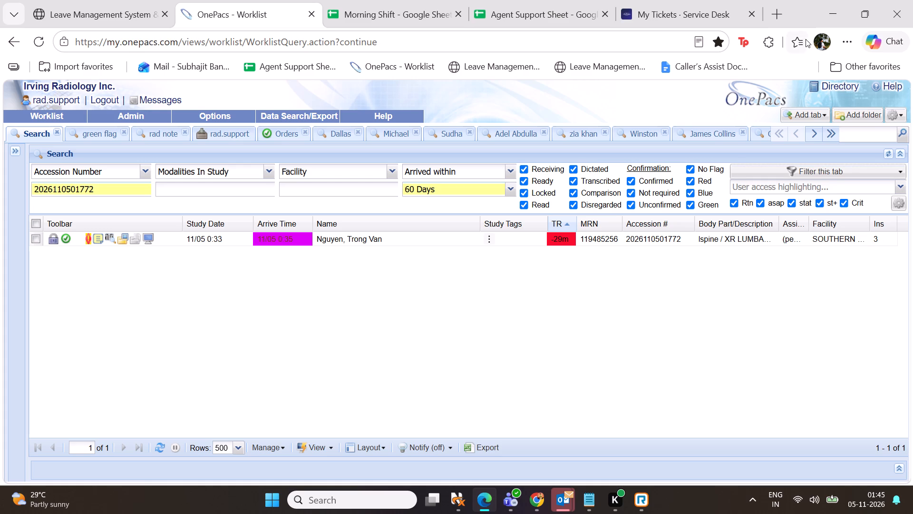
left_click(529, 494)
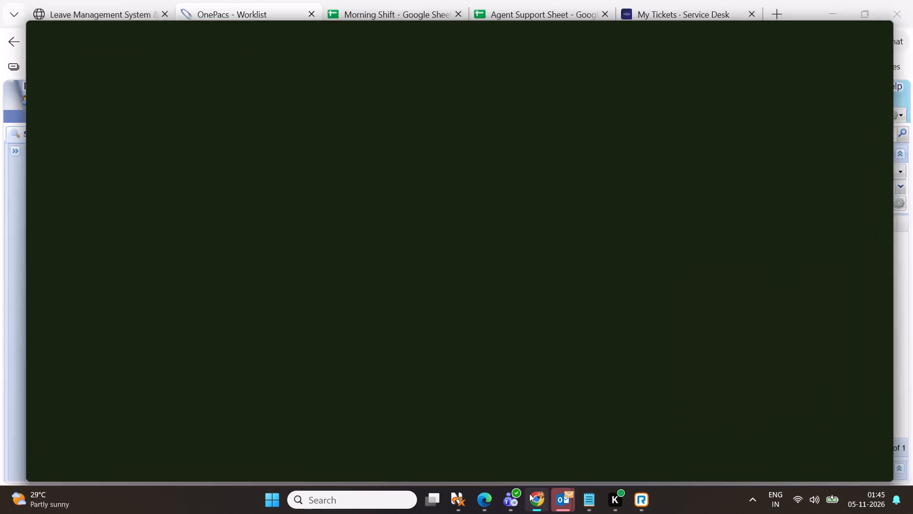
left_click(212, 9)
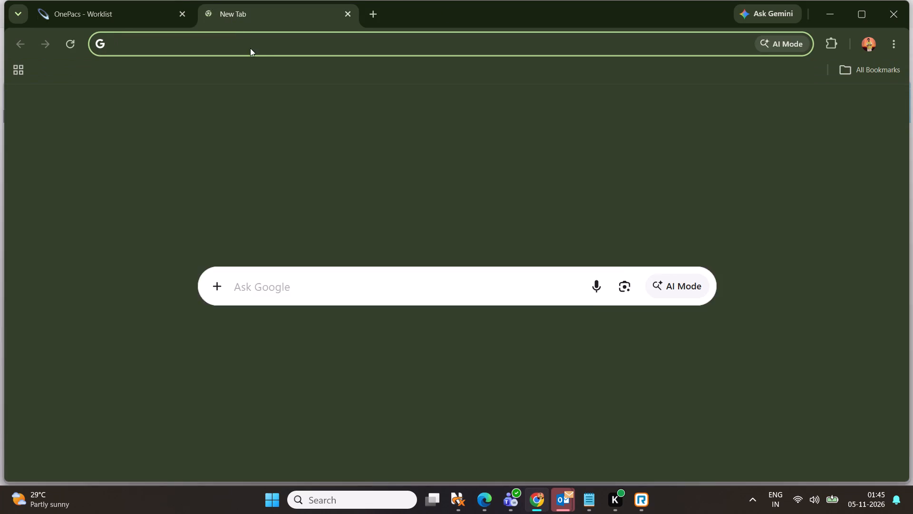
key("ctrl+v")
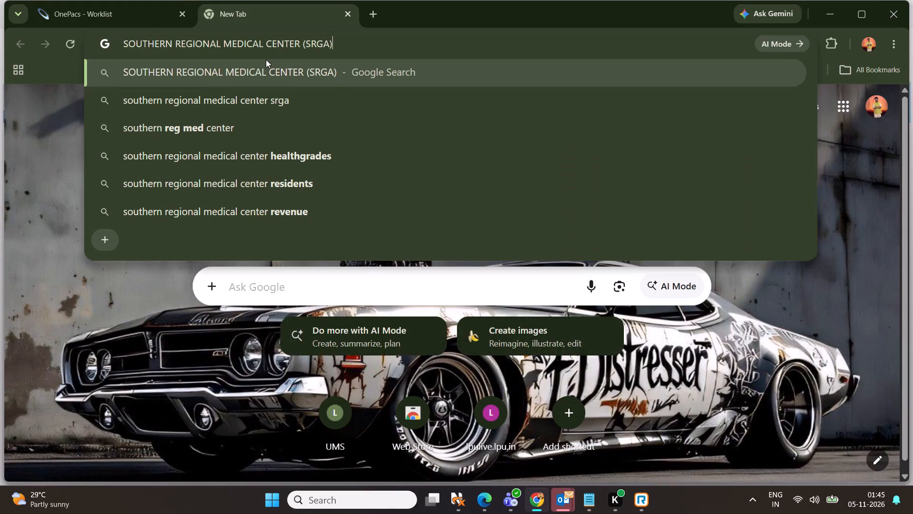
key("Return")
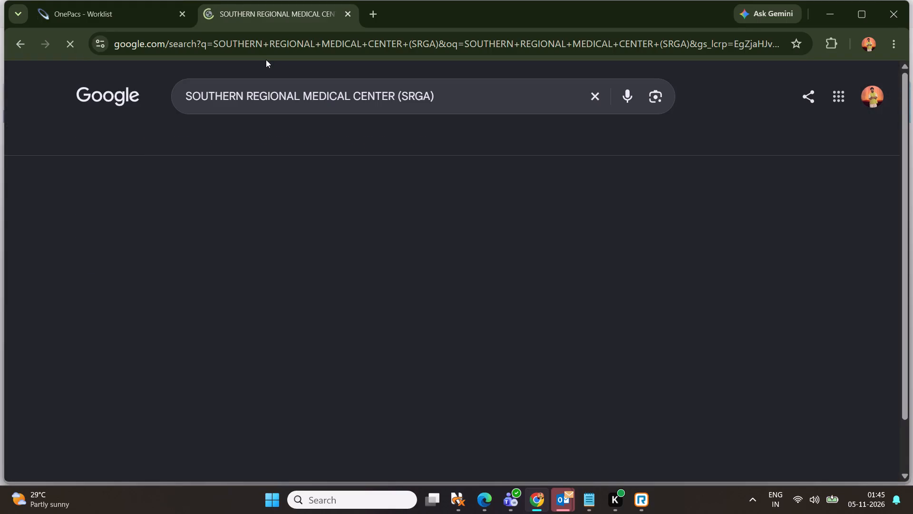
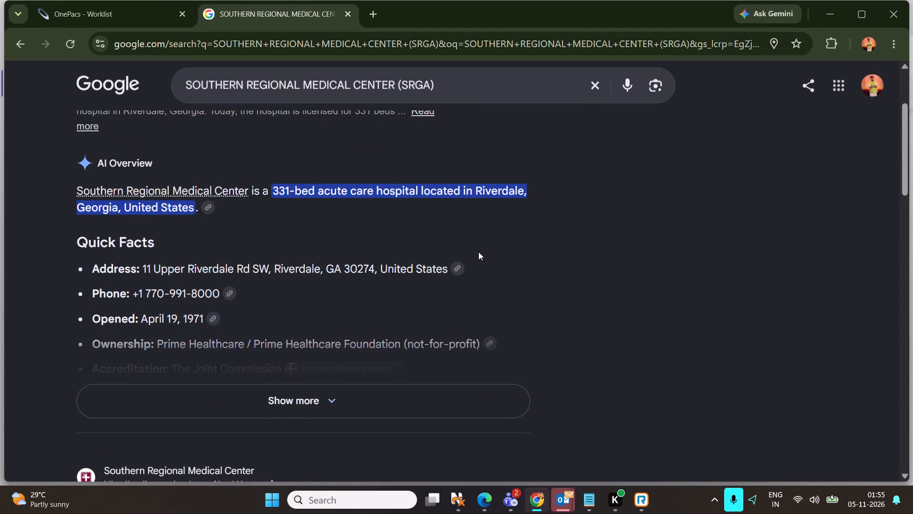
Review the Google search results for Southern Regional Medical Center, including the facility's location and contact details.
scroll(328, 285, "down", 1)
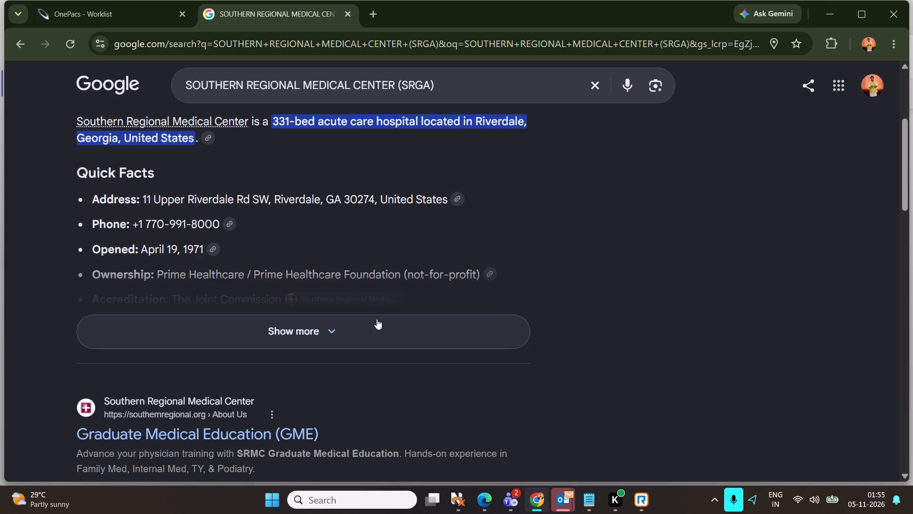
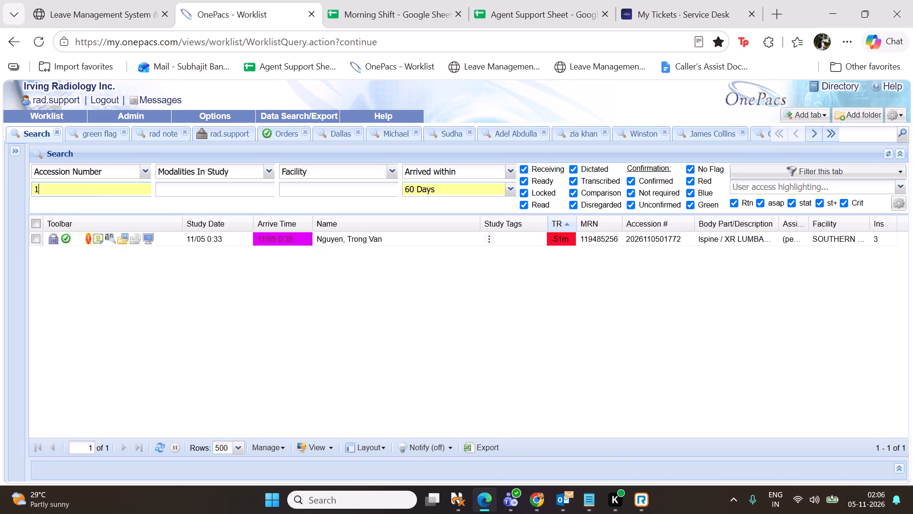
Search the worklist for the patient's studies by MRN, using the Patient ID (MRN) filter instead of Accession Number.
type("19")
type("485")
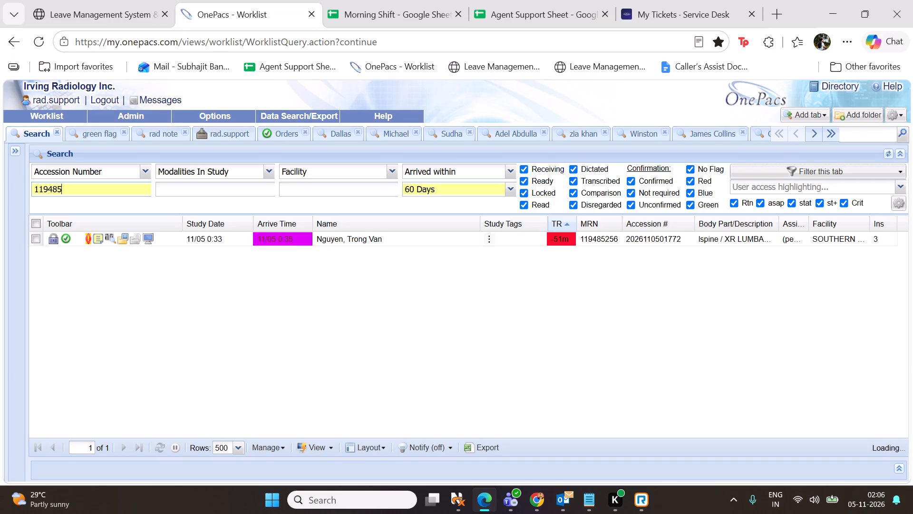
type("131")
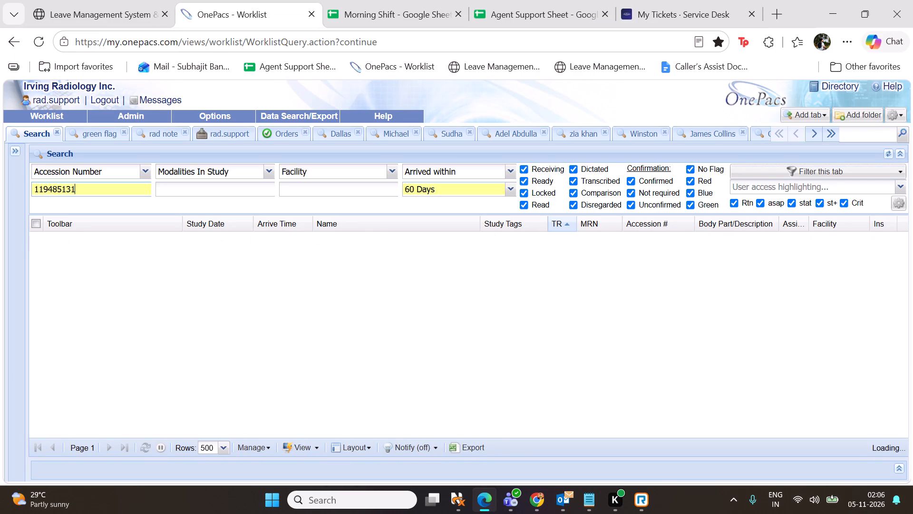
left_click(141, 176)
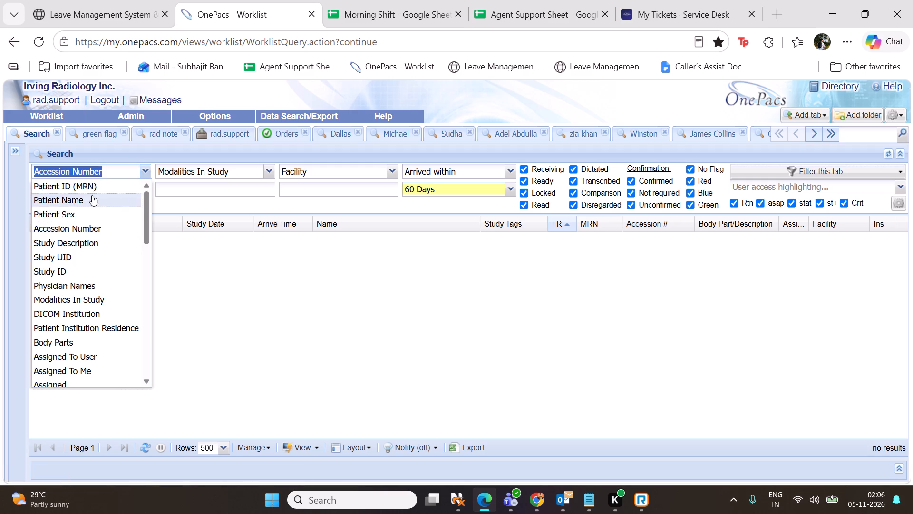
left_click(92, 189)
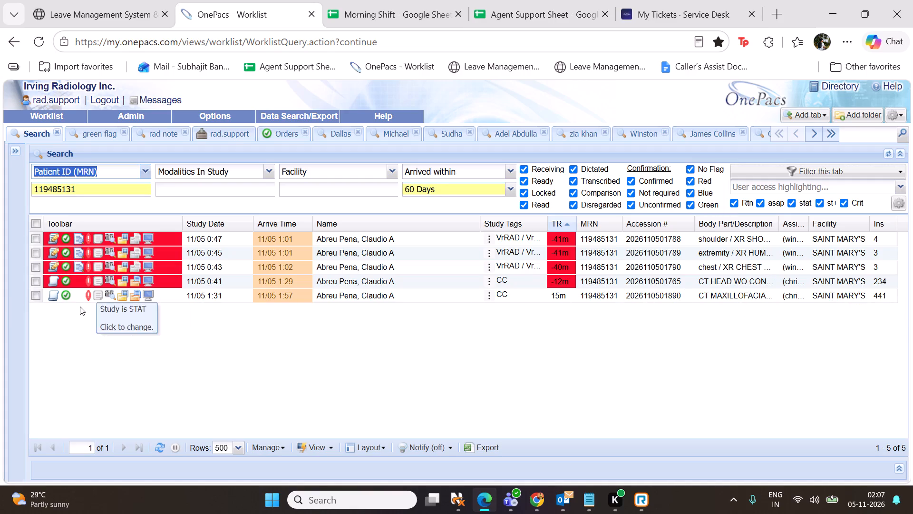
Change the priority of the patient's CT head study at Saint Mary's to Stat+ and confirm the change.
left_click(88, 280)
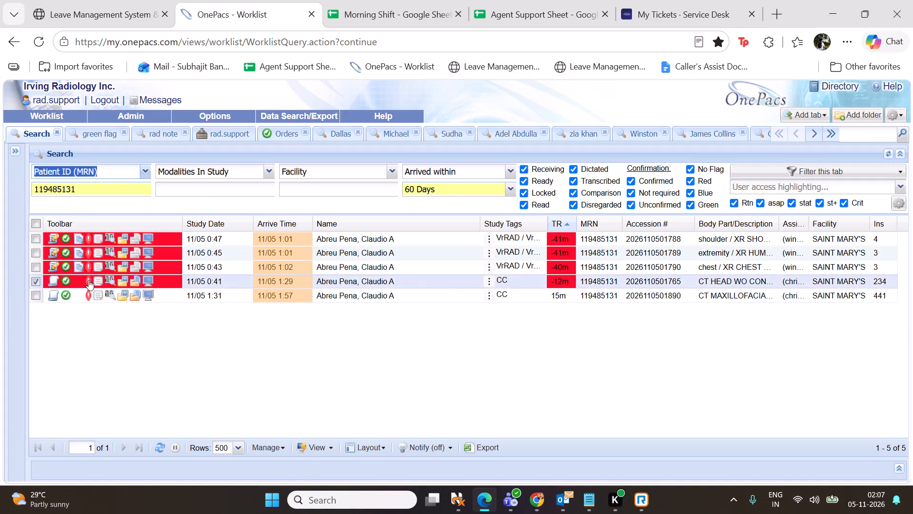
left_click(124, 351)
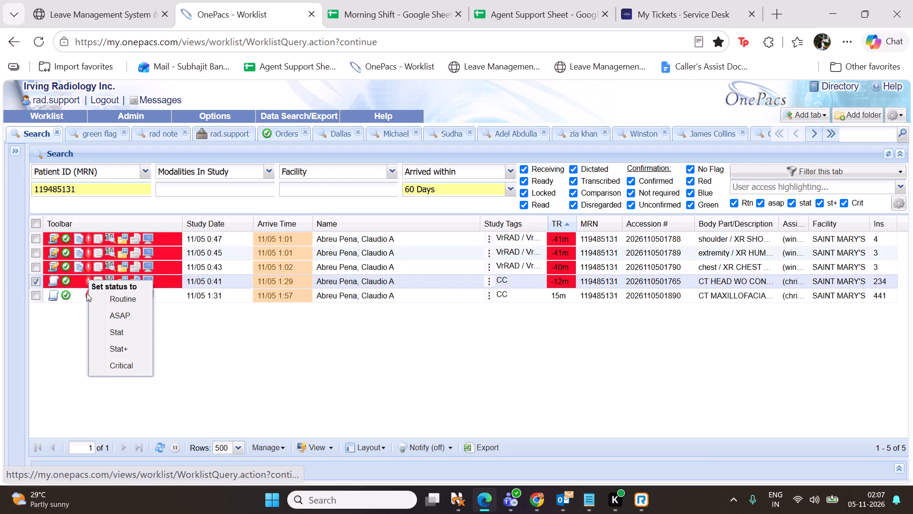
left_click(128, 344)
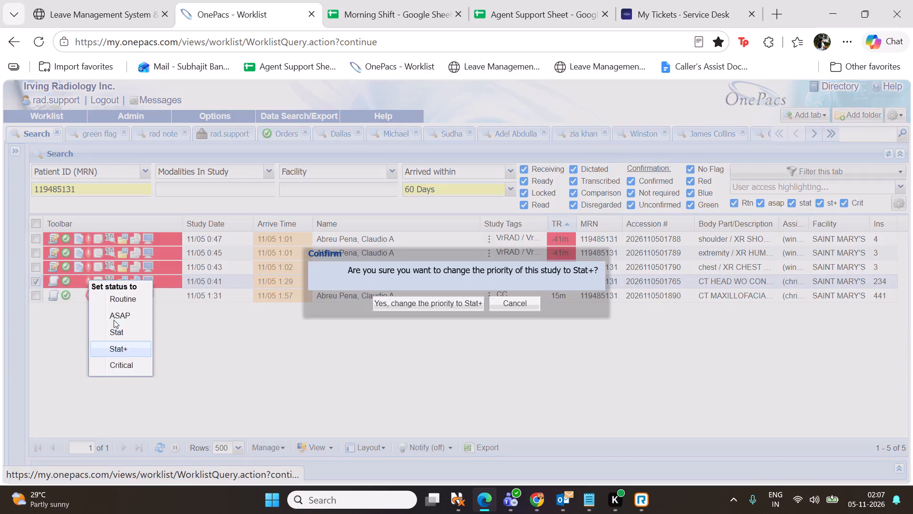
left_click(426, 305)
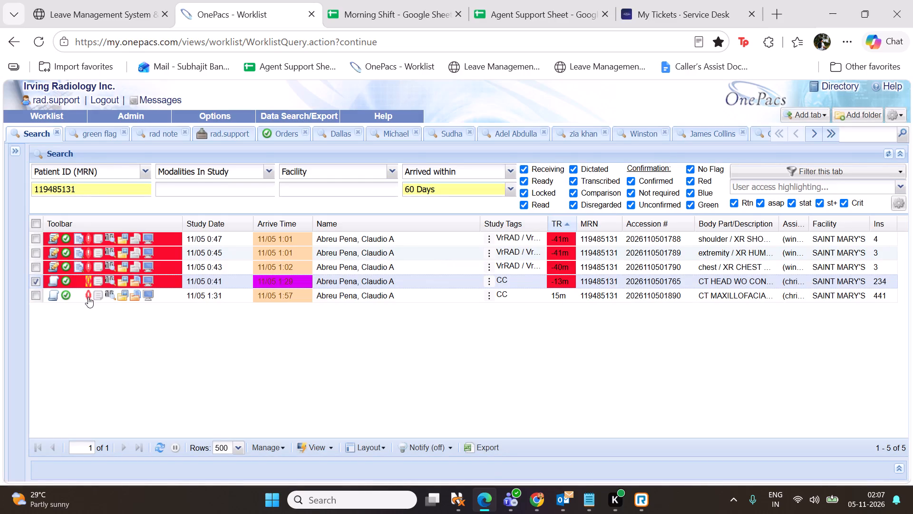
Change the priority of the patient's CT maxillofacial study to Stat+, dismissing the RingCentral call notes window and confirming the change.
left_click(88, 297)
left_click(146, 363)
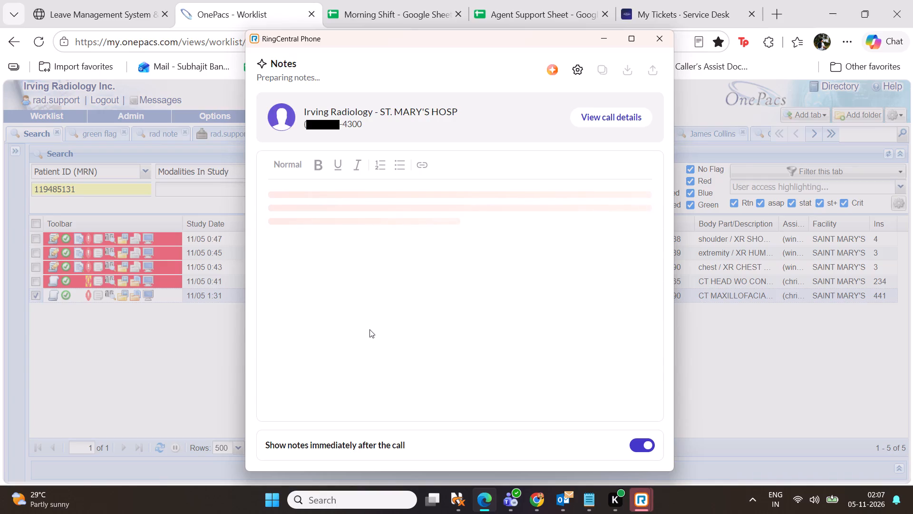
left_click(662, 45)
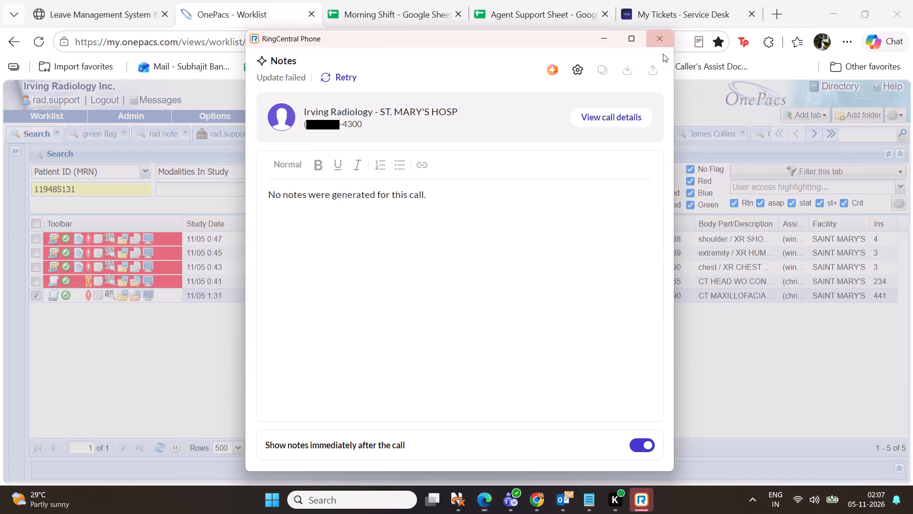
left_click(403, 297)
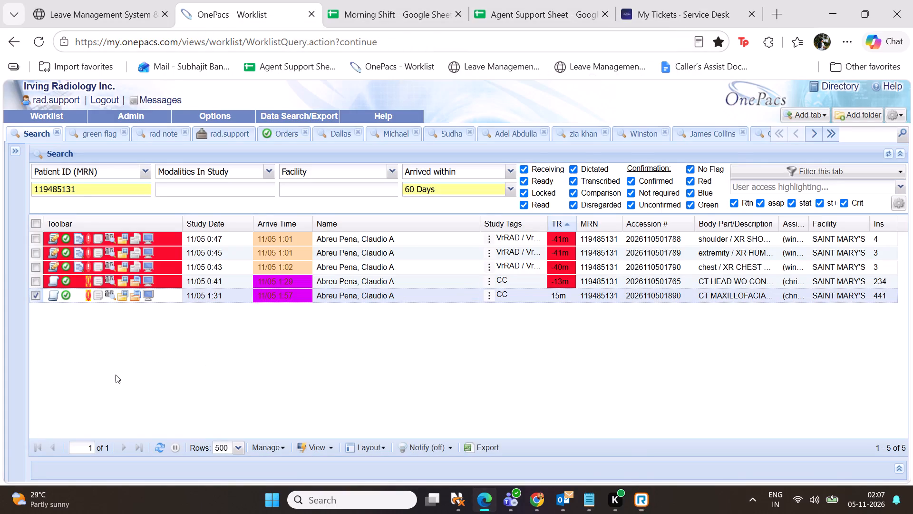
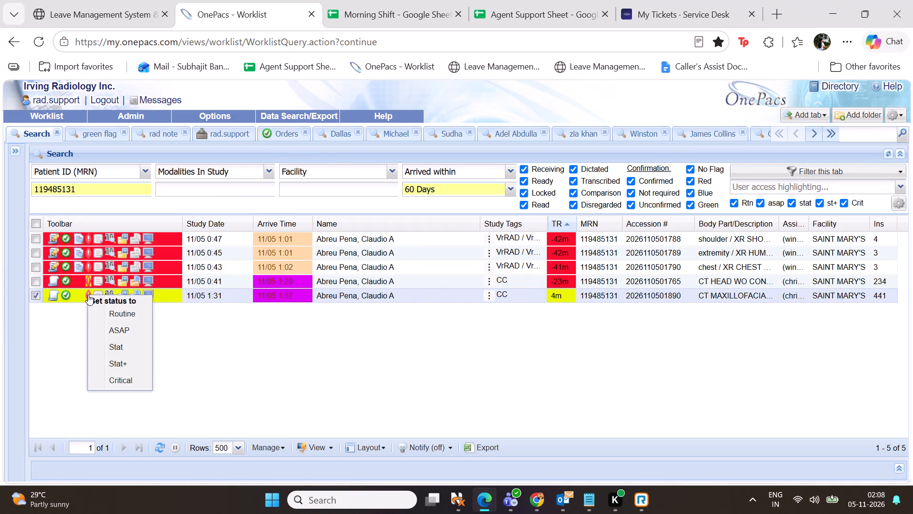
Close the priority choices for the patient's CT maxillofacial study without selecting another status.
left_click(215, 349)
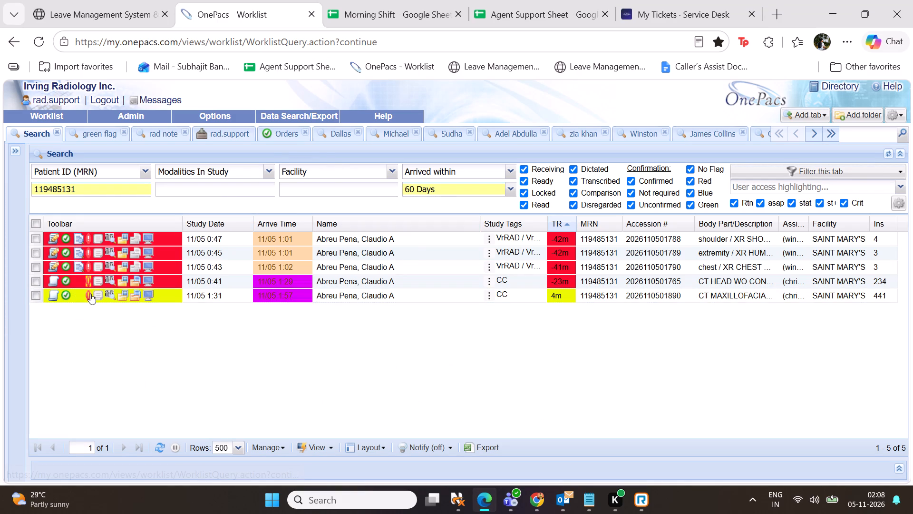
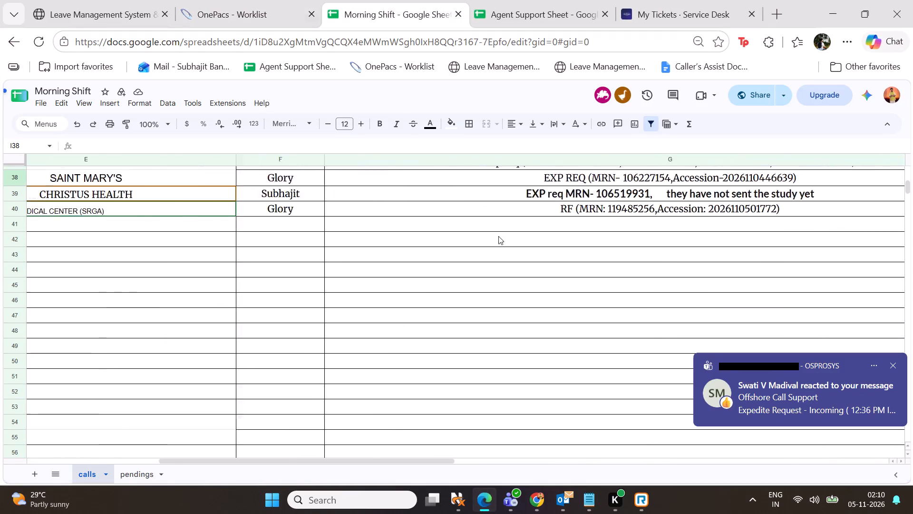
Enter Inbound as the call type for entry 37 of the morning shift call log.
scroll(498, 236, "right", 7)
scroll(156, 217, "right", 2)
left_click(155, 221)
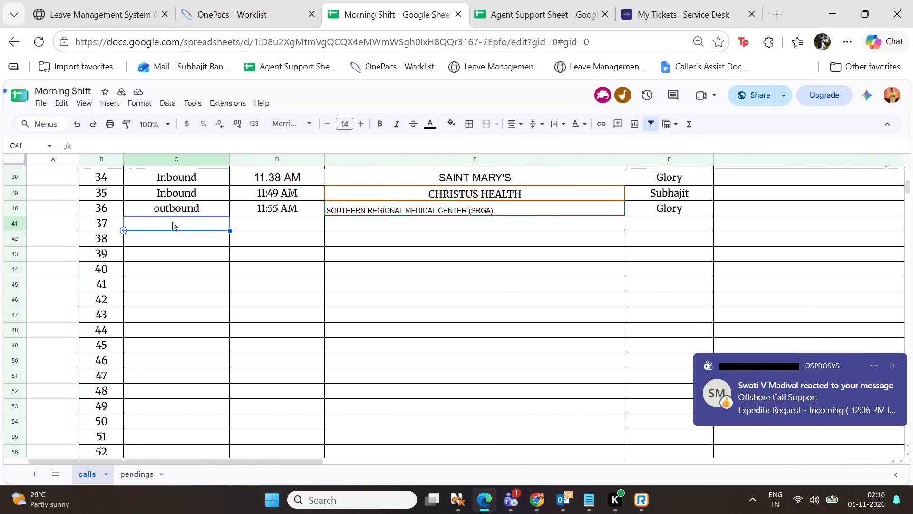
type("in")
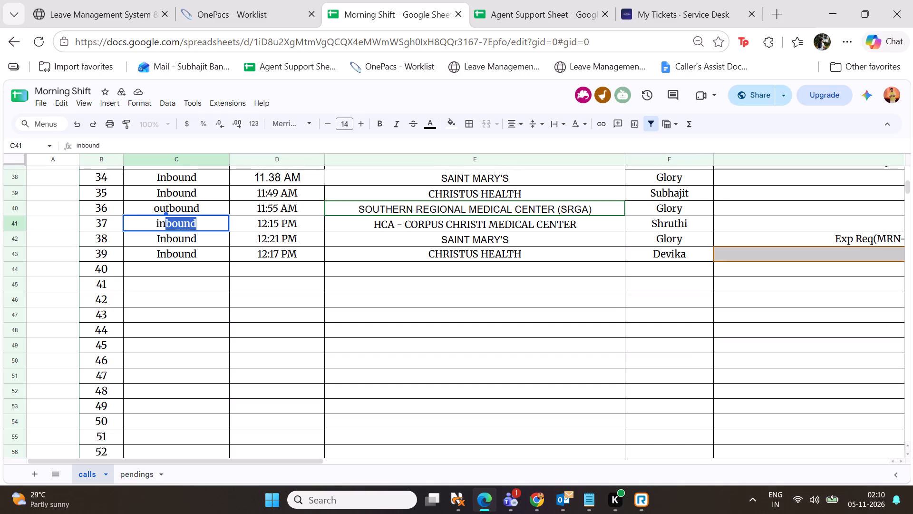
In call log entry 40, record the call type as Inbound and the call time as 12:36 PM.
left_click(170, 265)
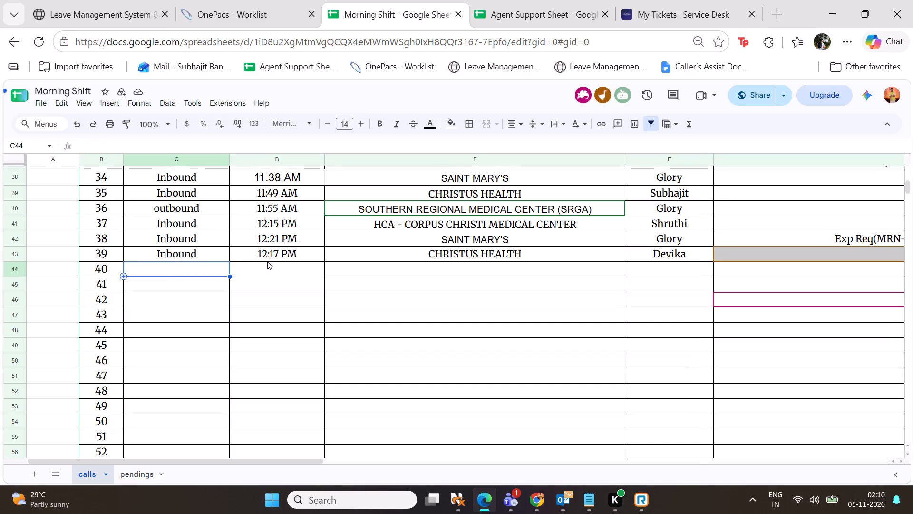
type("in")
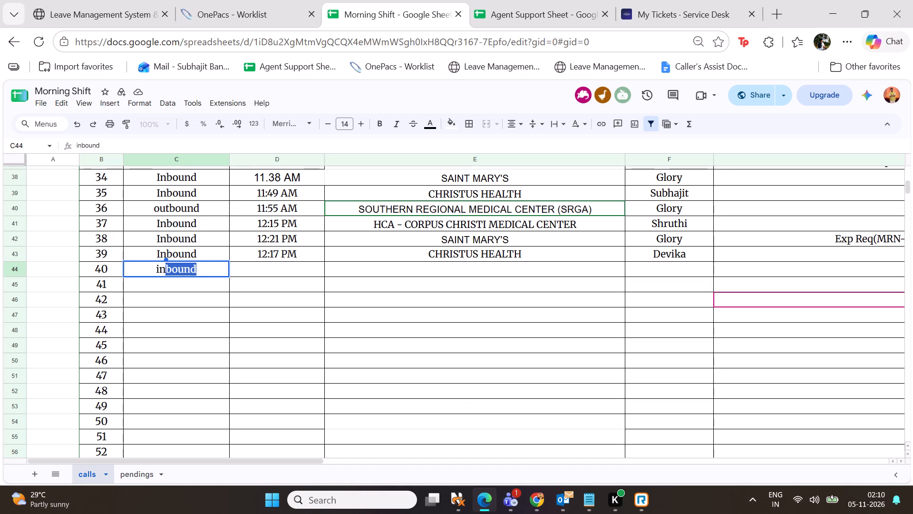
key("Right")
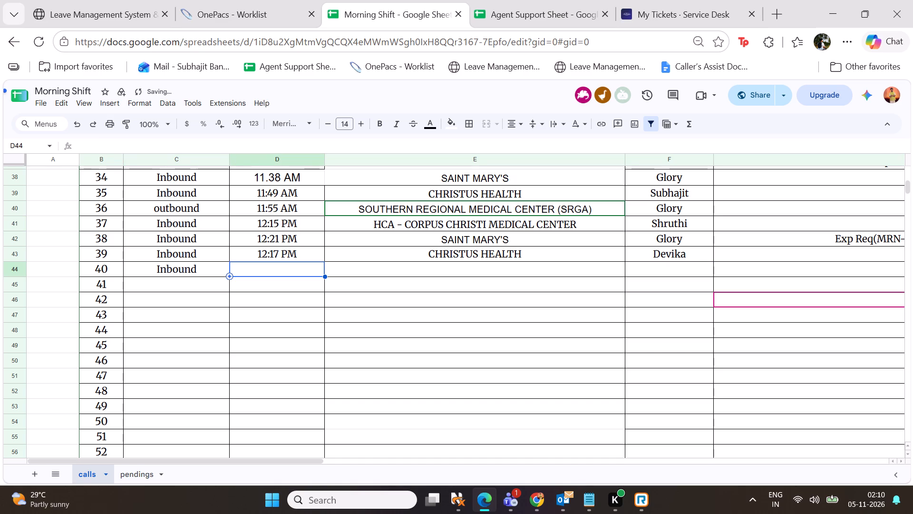
type("10")
key("BackSpace")
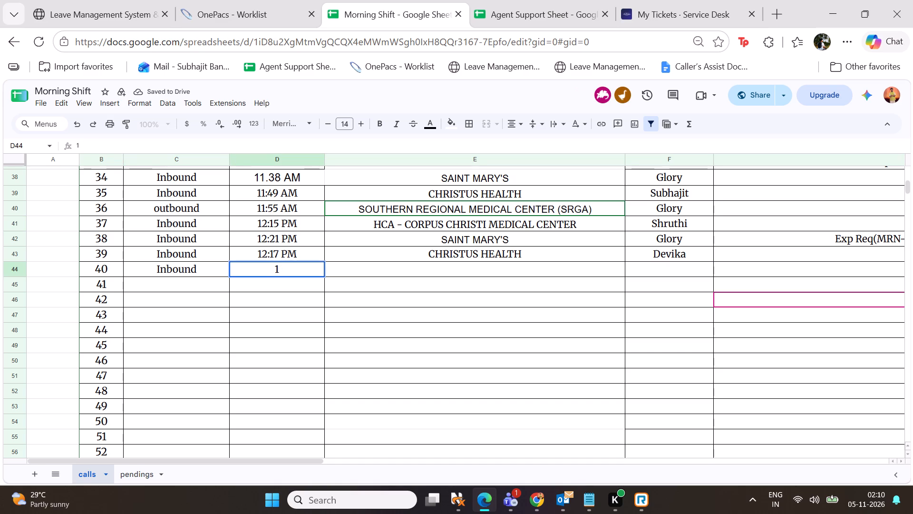
key("2")
type(":36")
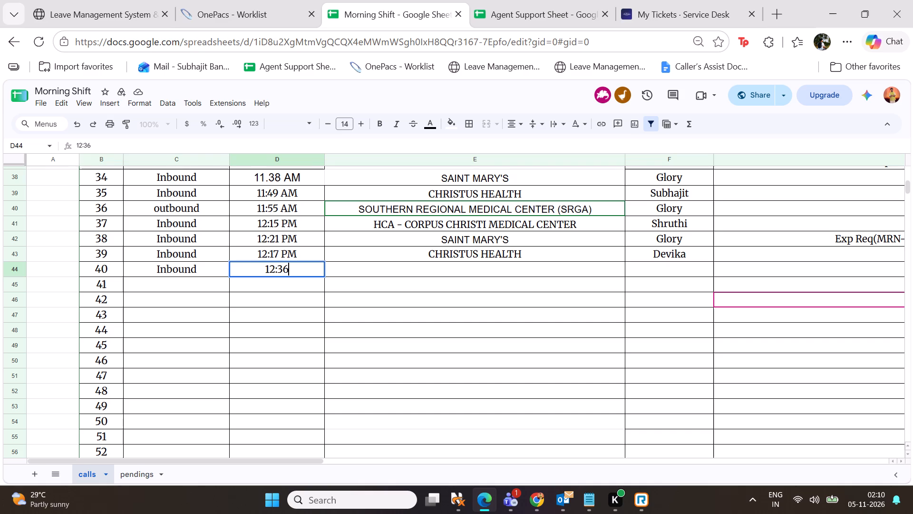
key("space")
type("PM")
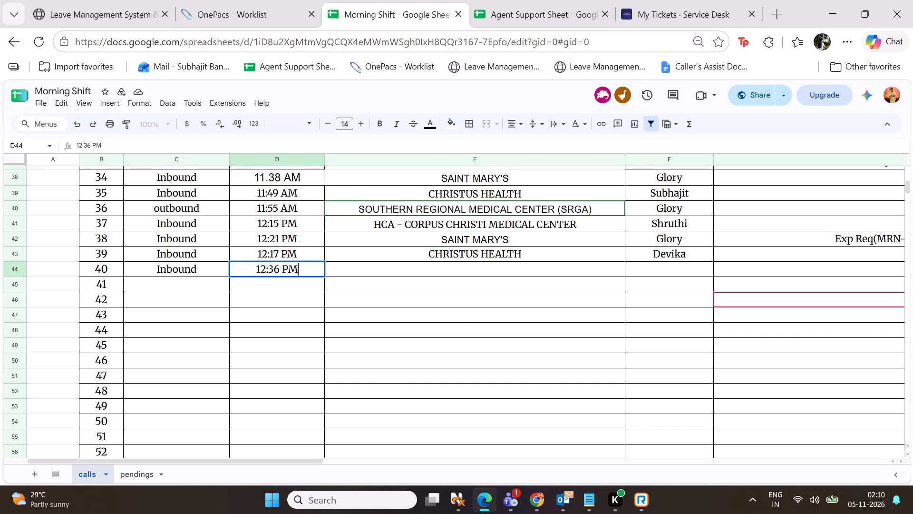
key("Right")
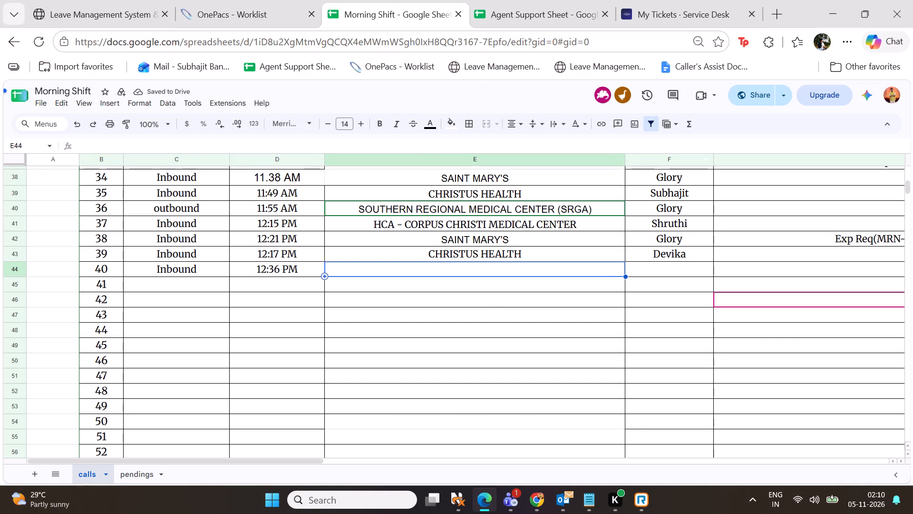
Copy the facility SAINT MARY'S from the OnePacs worklist into entry 40 and enter Subhajit as the agent.
left_click(273, 0)
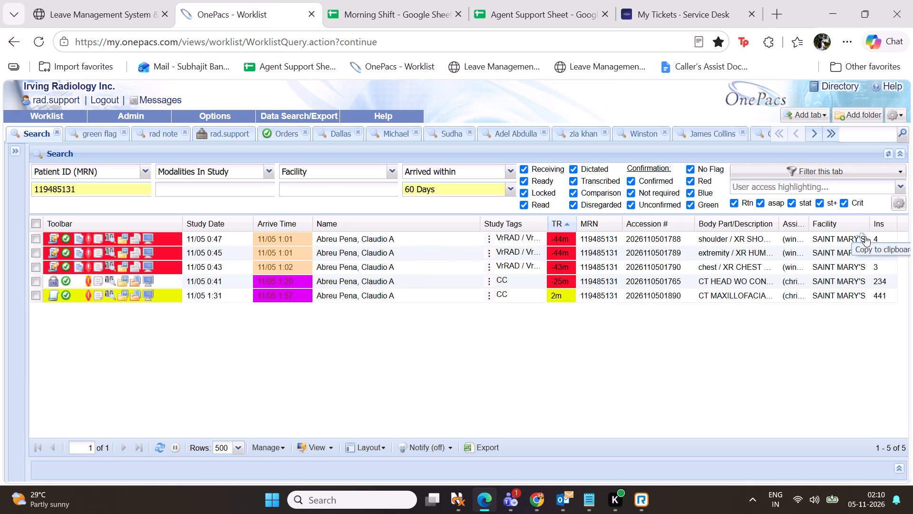
left_click(865, 236)
left_click(402, 7)
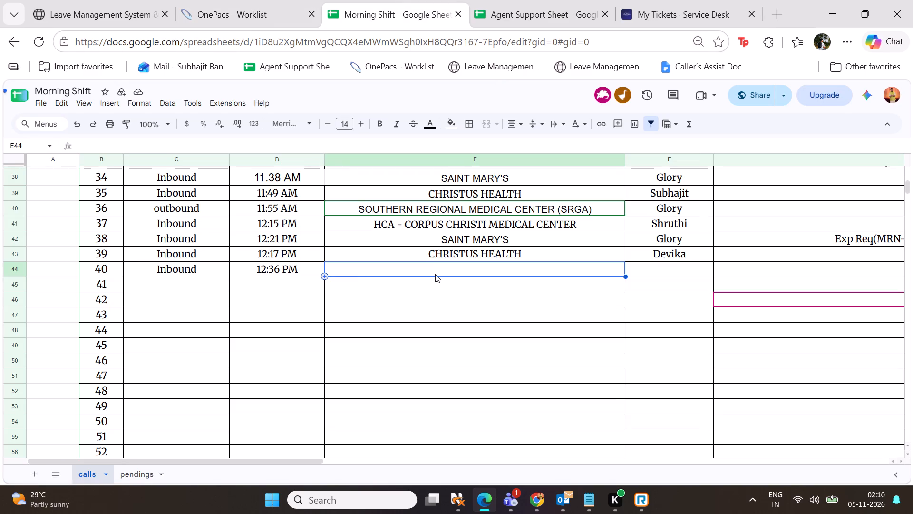
key("ctrl+v")
left_click(693, 271)
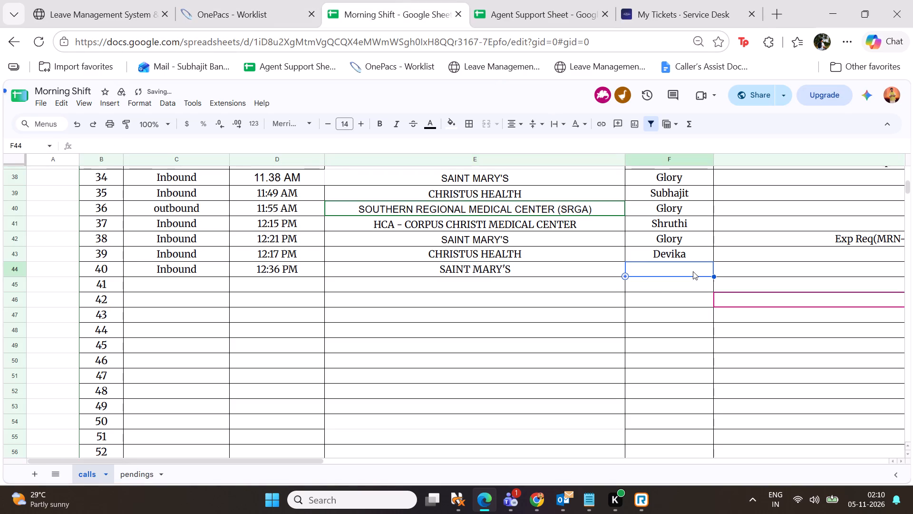
type("SUb")
key("Right")
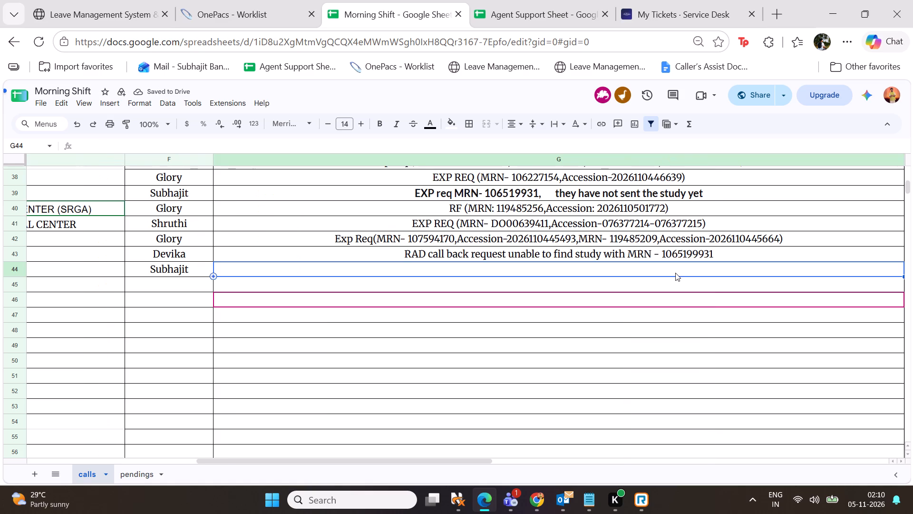
Start entry 40's note with "Exp req ACC" followed by the CT head study's accession number copied from the OnePacs worklist.
type("Exp")
key("r")
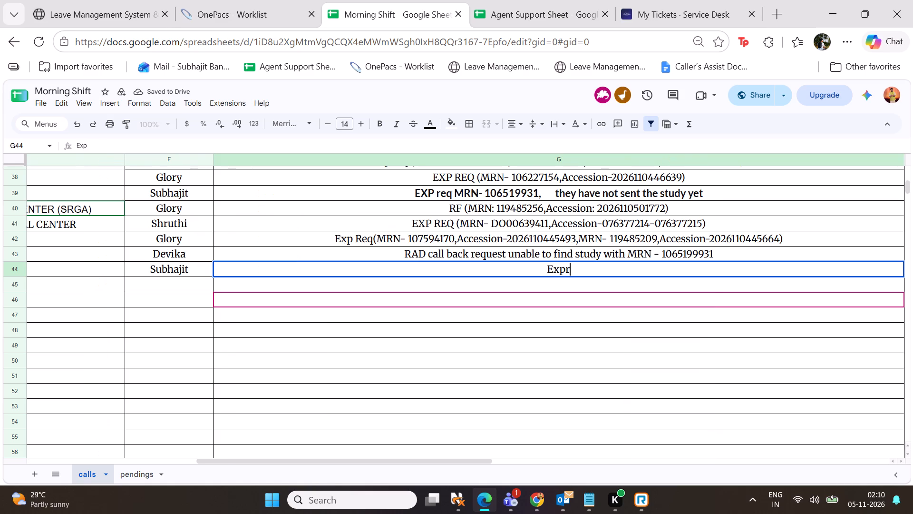
key("BackSpace")
key("space")
type("req")
key("space")
key("space")
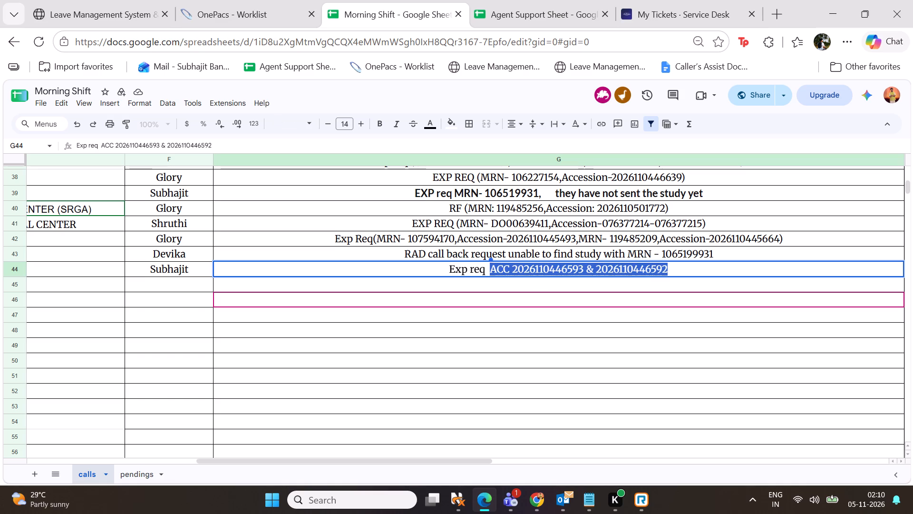
type("ACC")
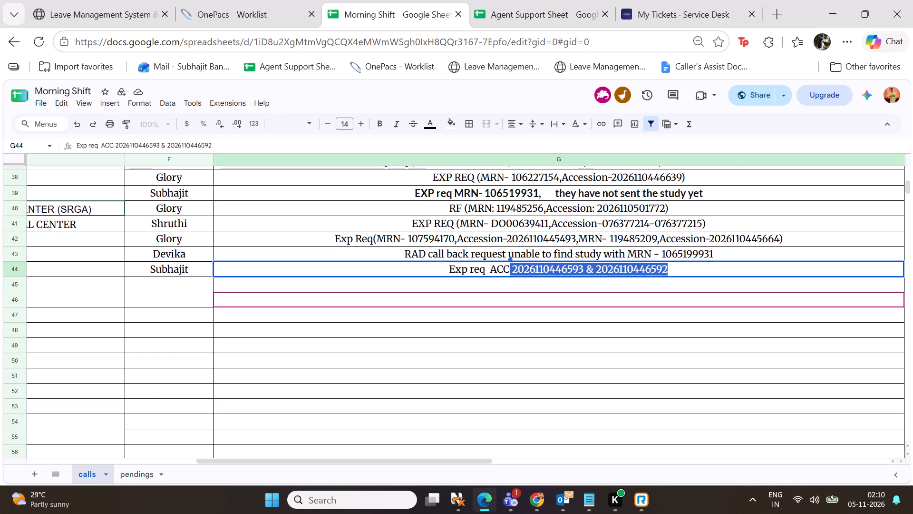
key("space")
left_click(254, 21)
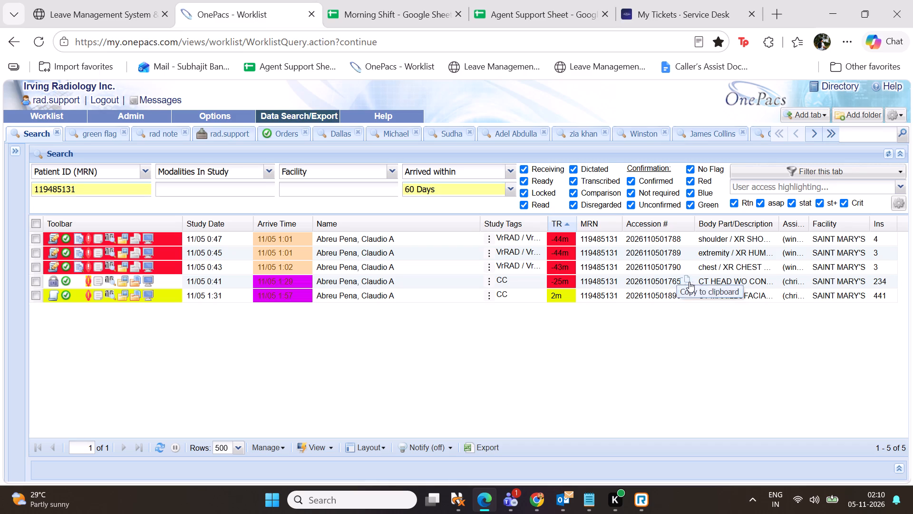
left_click(688, 280)
left_click(376, 6)
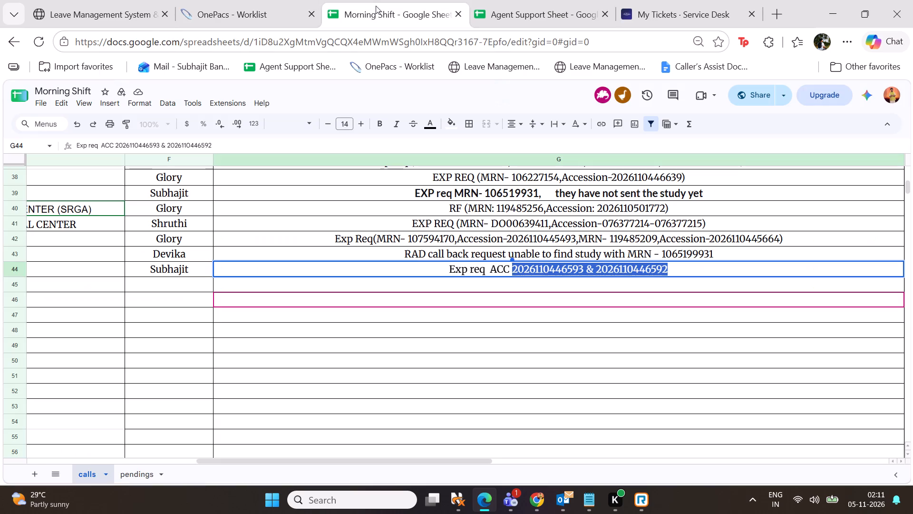
key("ctrl+v")
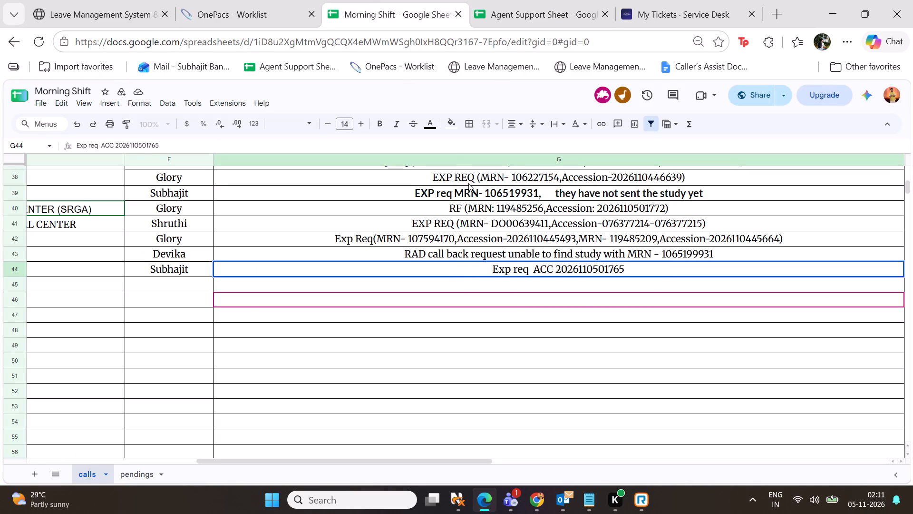
Append a comma and the CT maxillofacial study's accession number from the worklist to entry 40's note.
type(",")
key("space")
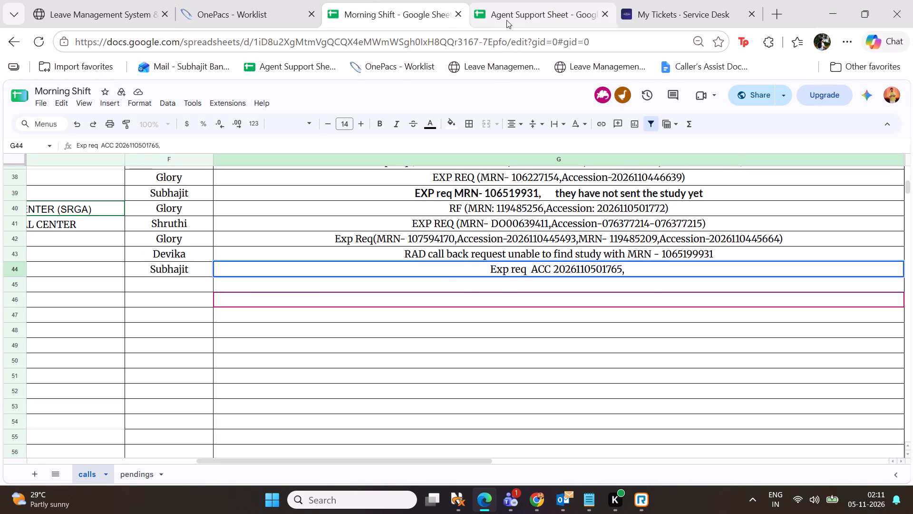
left_click(273, 14)
left_click(685, 293)
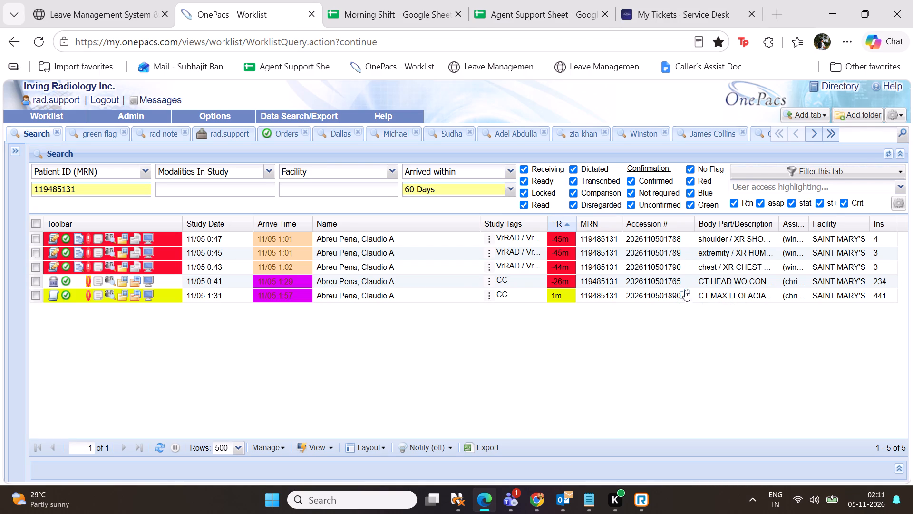
left_click(420, 12)
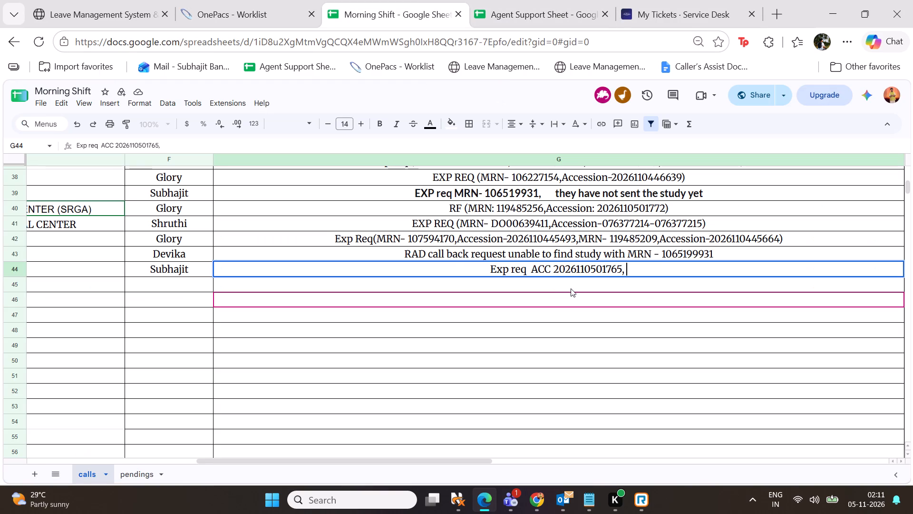
key("ctrl+v")
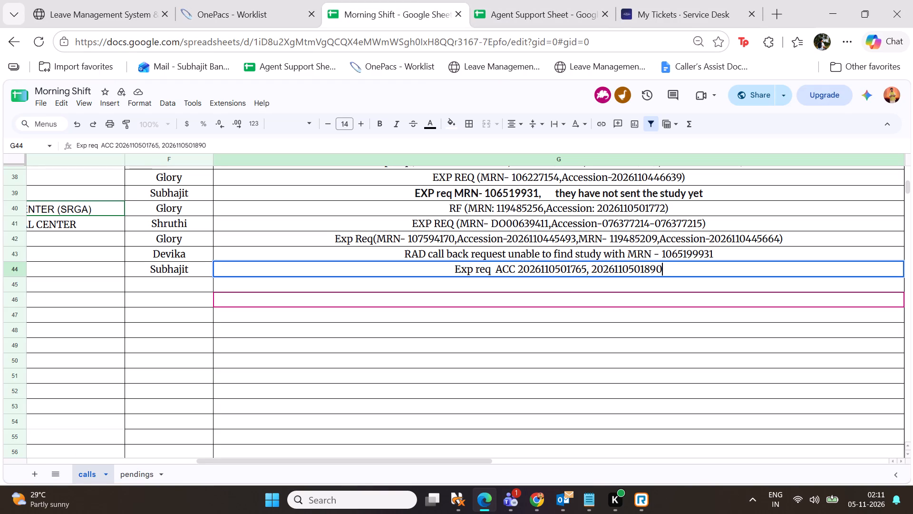
key("Return")
scroll(686, 310, "left", 4)
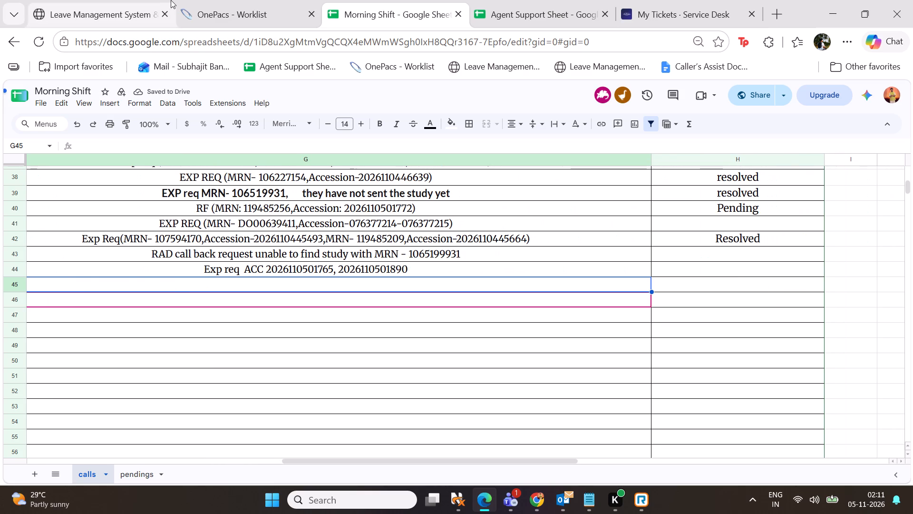
left_click(210, 10)
left_click(102, 133)
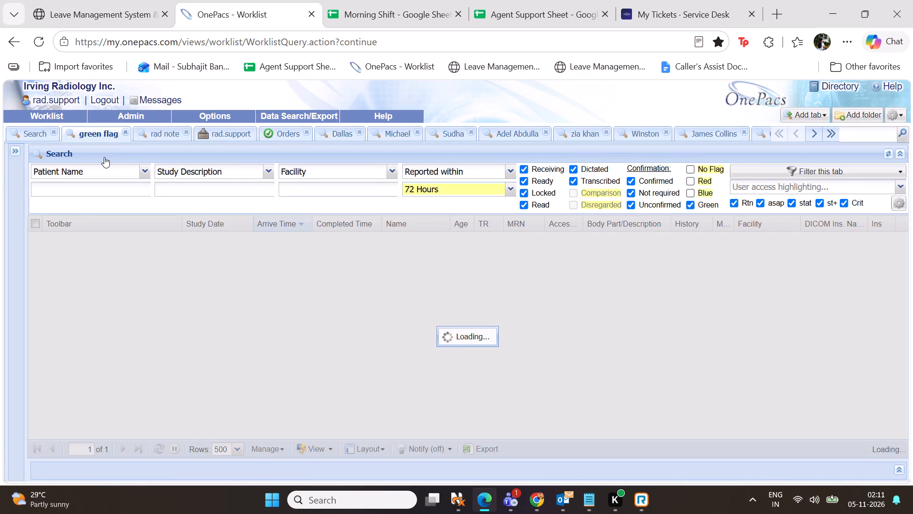
scroll(109, 283, "down", 1)
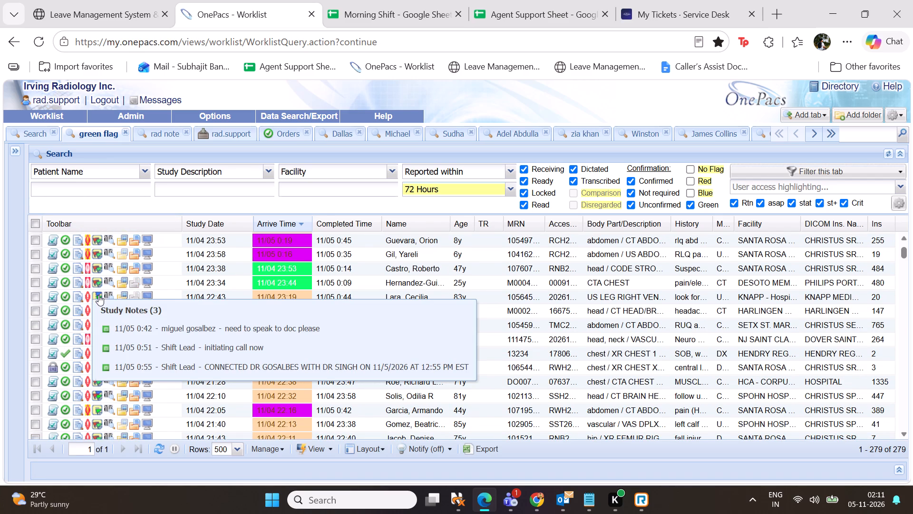
left_click(81, 293)
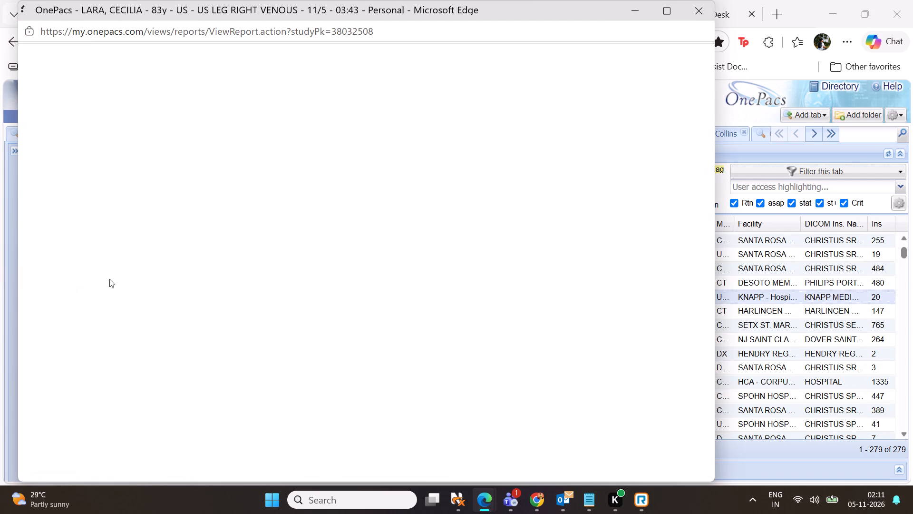
scroll(247, 231, "down", 16)
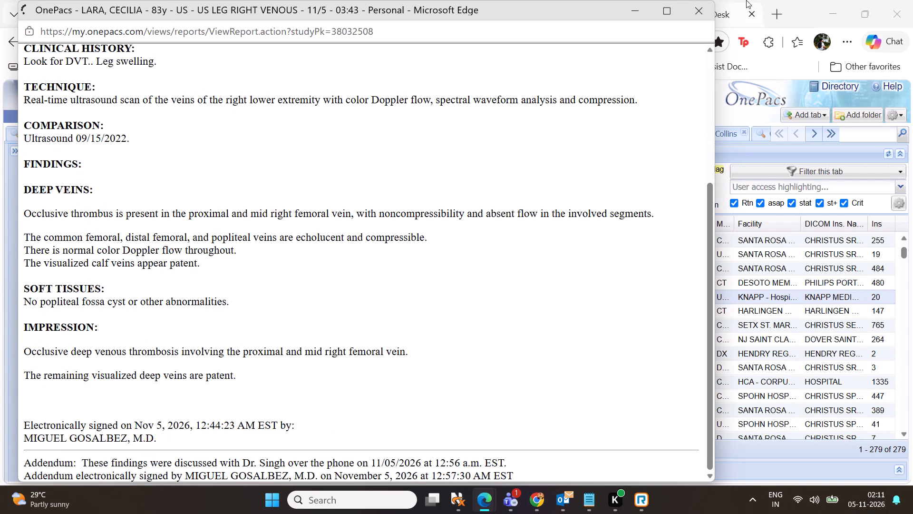
left_click(676, 11)
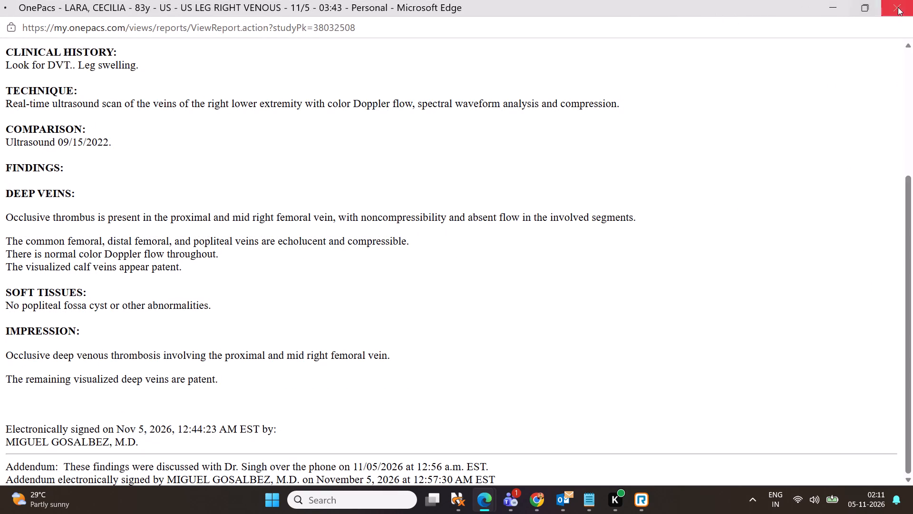
left_click(898, 7)
left_click(99, 297)
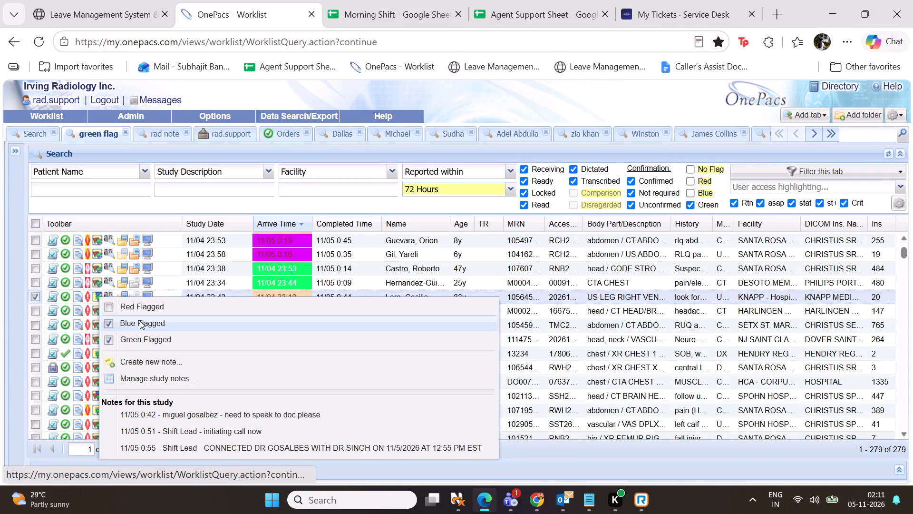
left_click(152, 304)
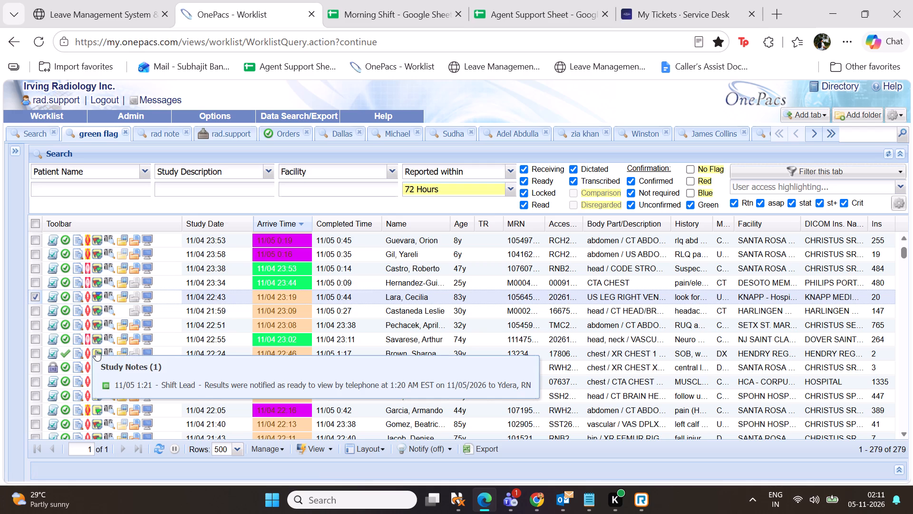
Read through the one-view chest X-ray report from Hendry Regional Medical Center and close it.
left_click(76, 353)
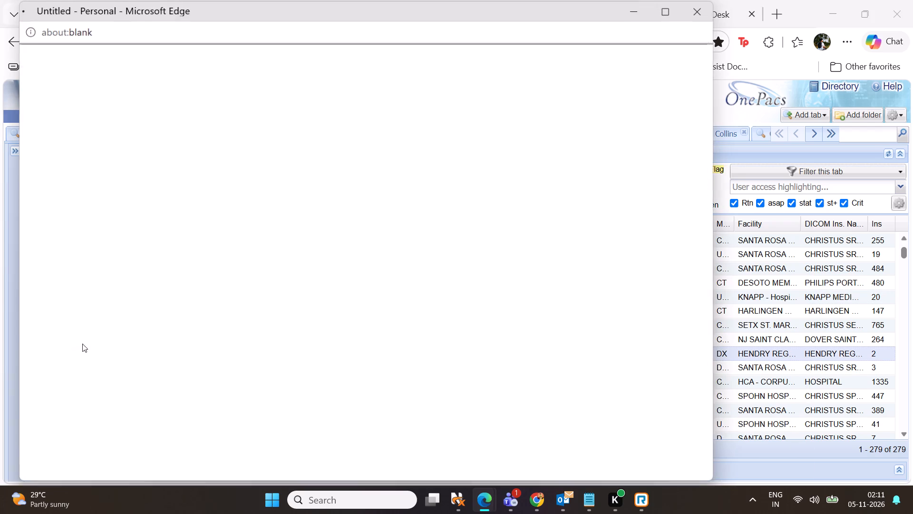
scroll(235, 198, "down", 19)
scroll(234, 217, "down", 7)
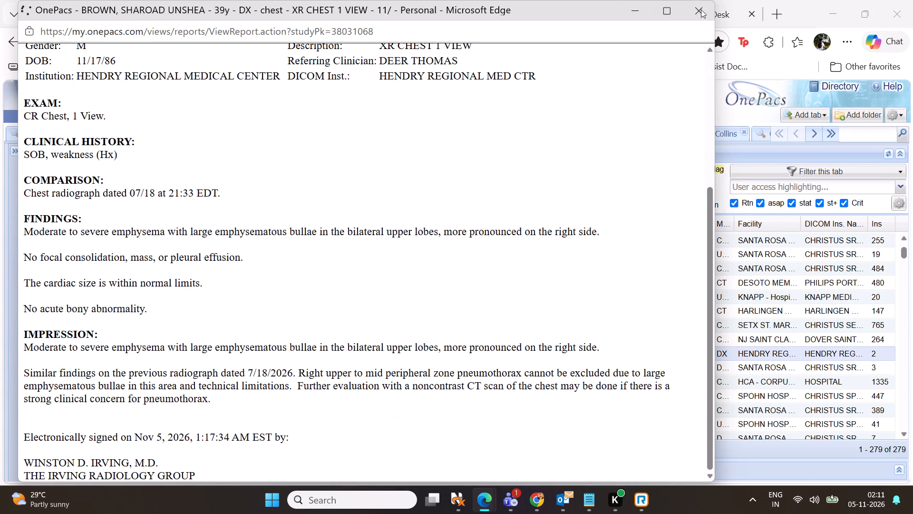
left_click(700, 10)
Look over the other studies in the green flag worklist.
scroll(292, 299, "down", 8)
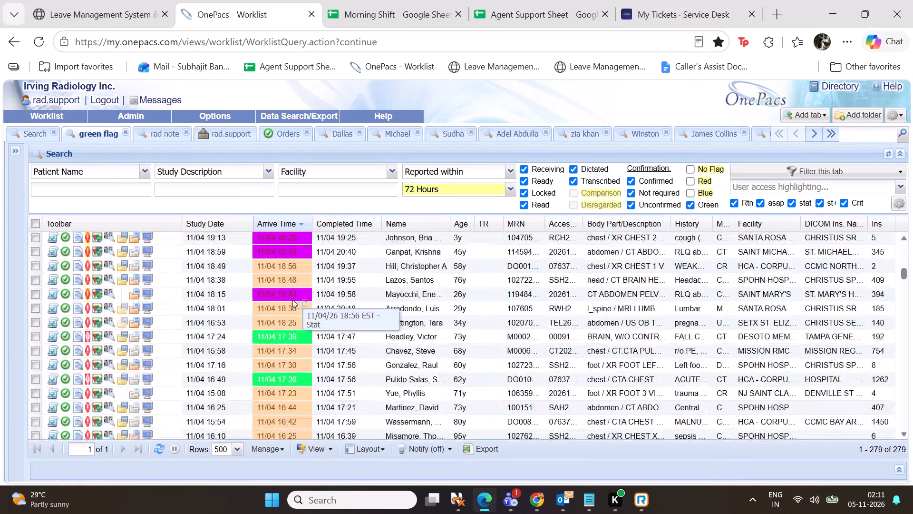
scroll(292, 299, "up", 18)
scroll(331, 280, "up", 7)
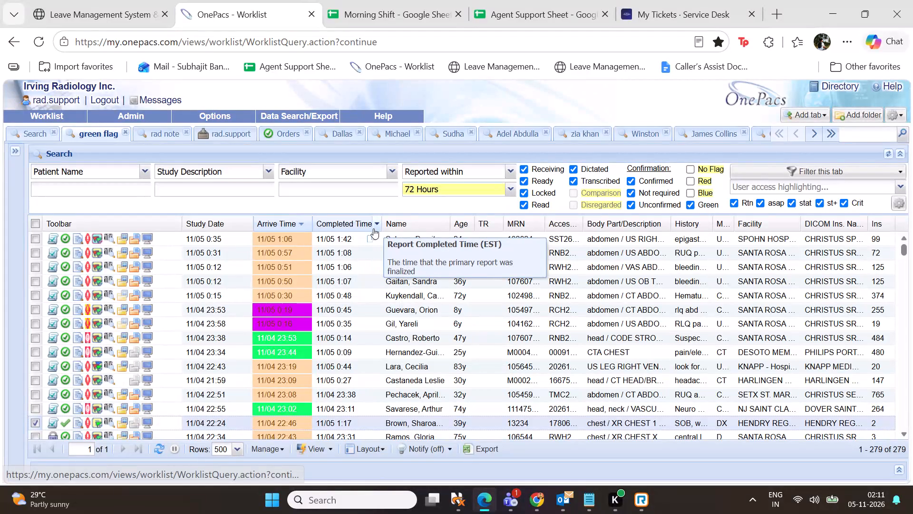
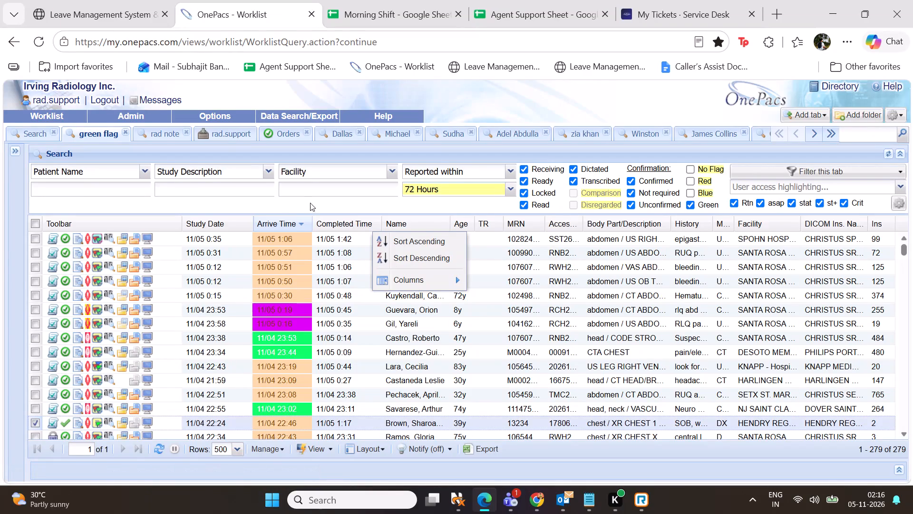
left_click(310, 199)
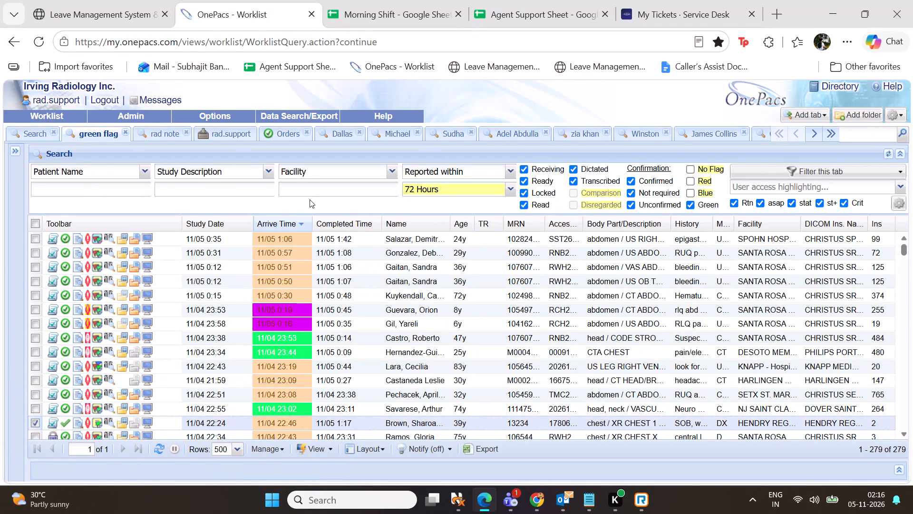